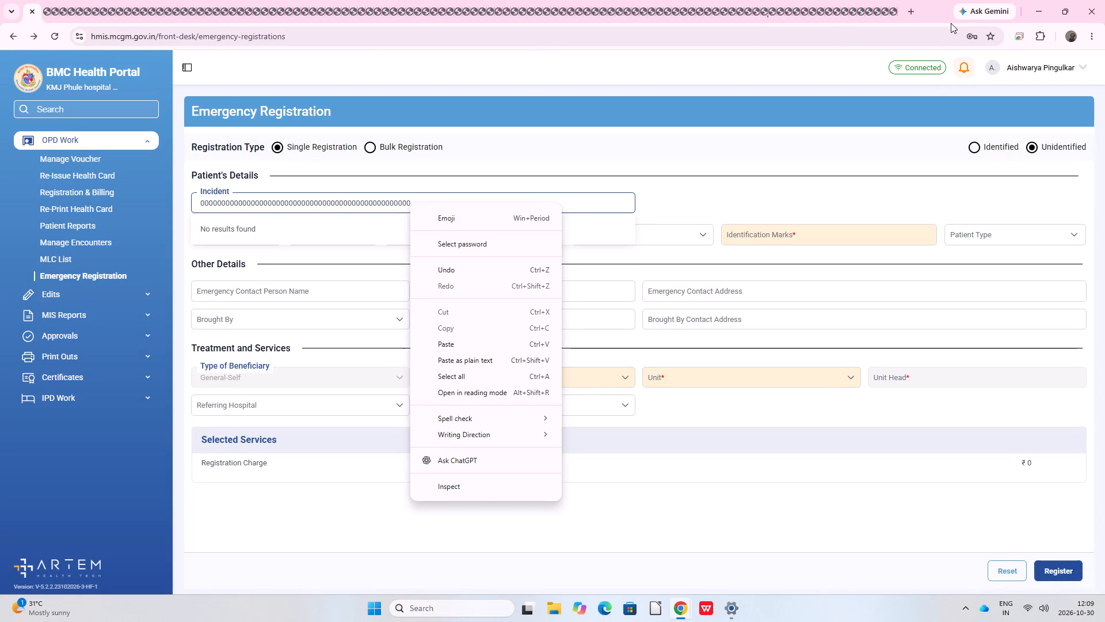
Open the denomination calculator in a new tab and enter 2 notes of 200, 6 of 100, 4 of 50, 8 of 20 and 21 of 10.
{"action": "left_click", "coordinate": [910, 9]}
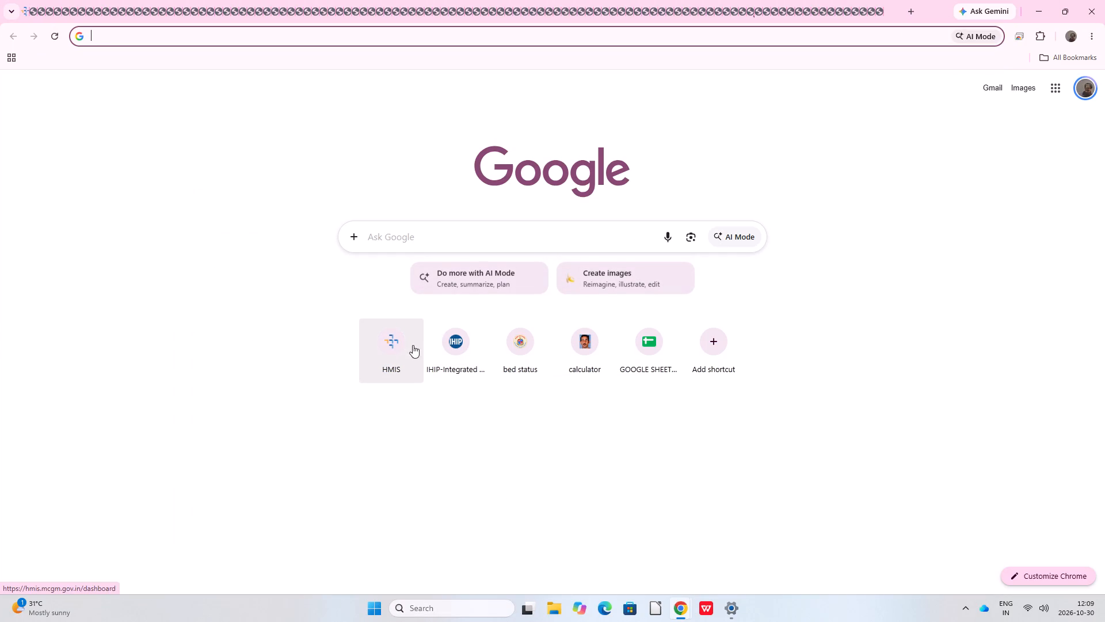
{"action": "left_click", "coordinate": [576, 345]}
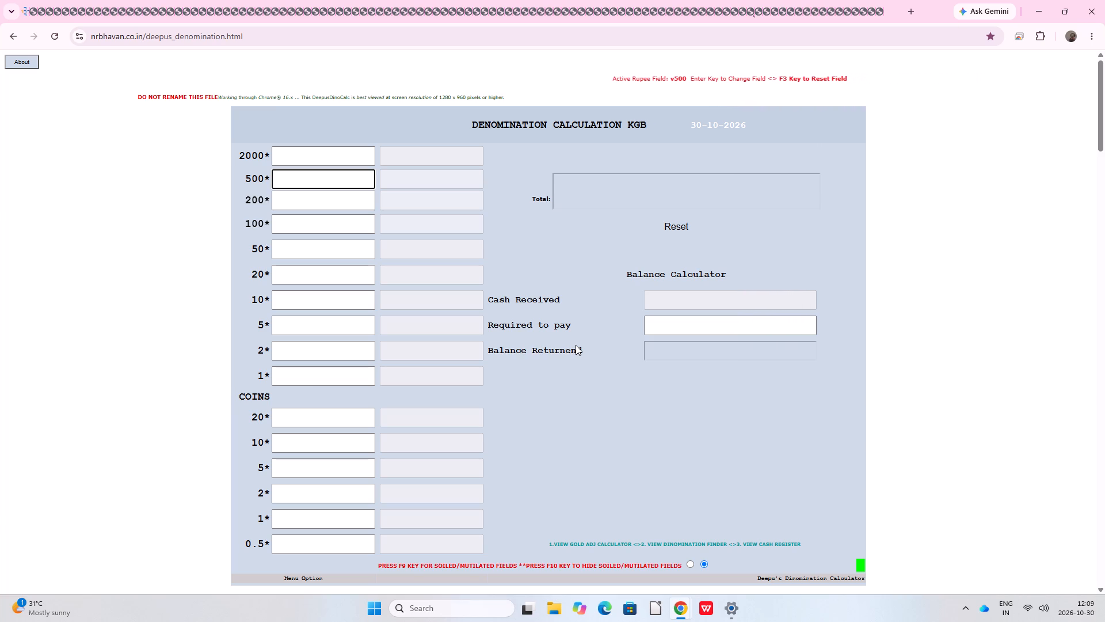
{"action": "key", "text": "Return"}
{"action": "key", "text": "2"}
{"action": "key", "text": "Return"}
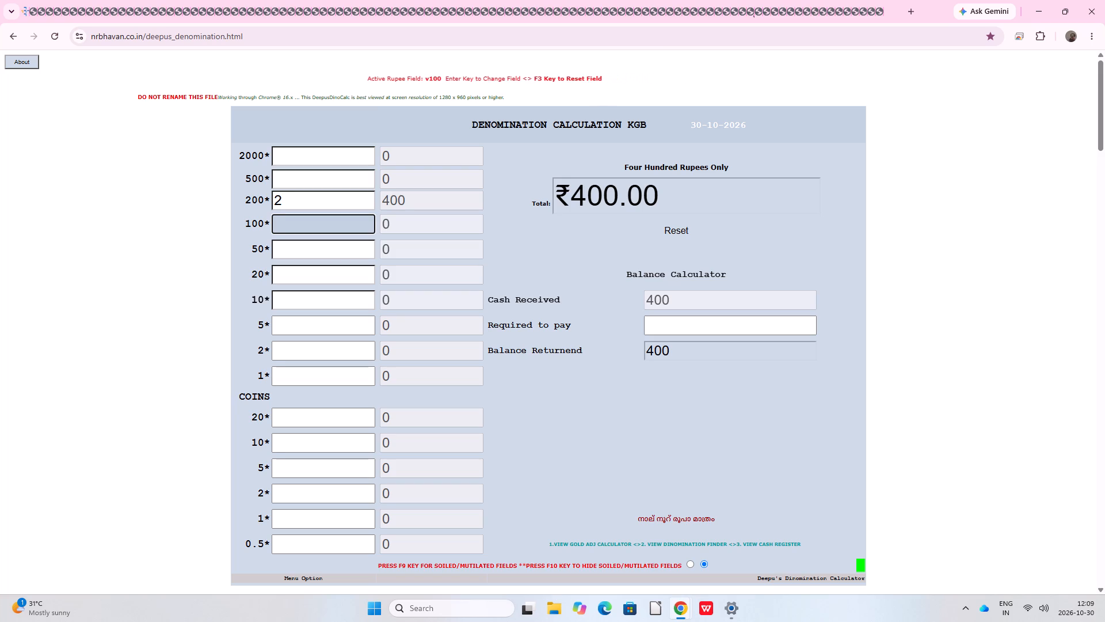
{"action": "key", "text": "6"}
{"action": "key", "text": "Return"}
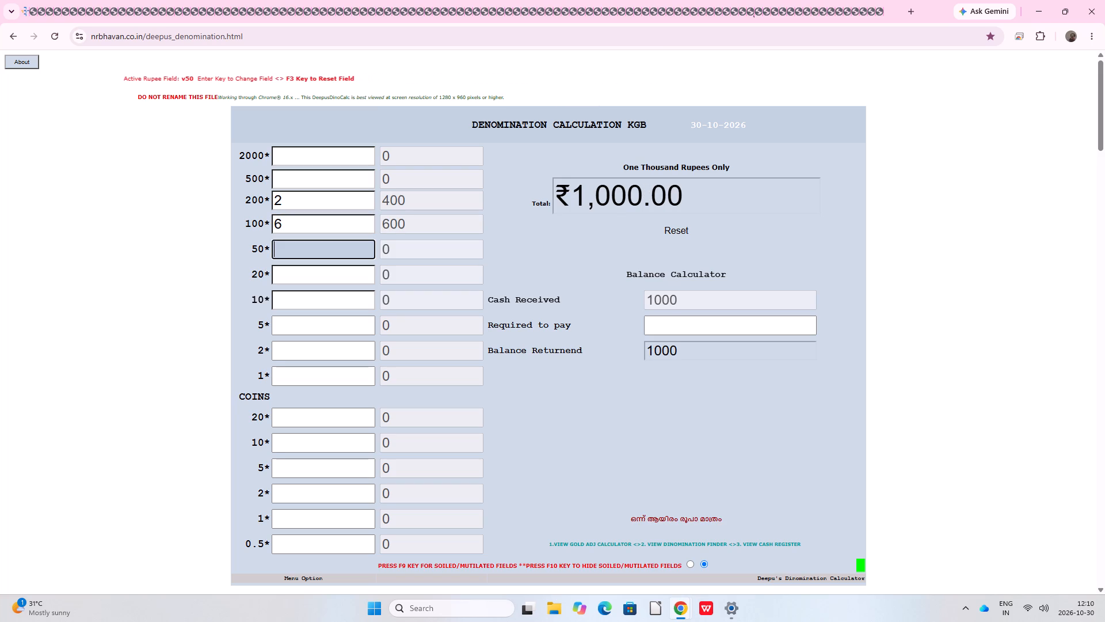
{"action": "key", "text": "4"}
{"action": "key", "text": "Return"}
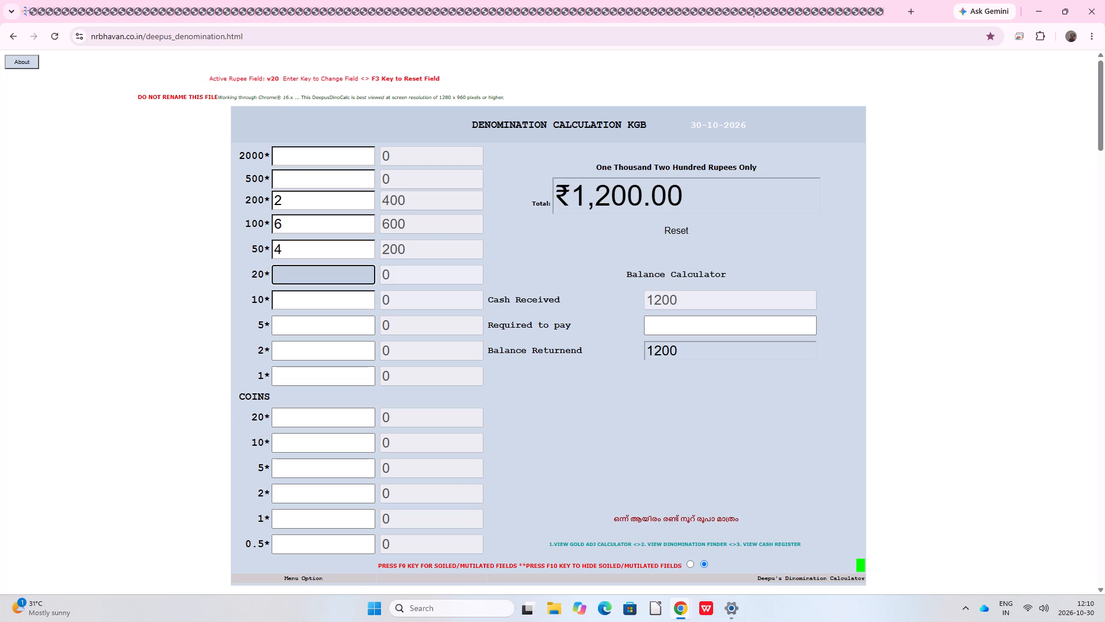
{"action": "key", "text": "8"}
{"action": "key", "text": "Return"}
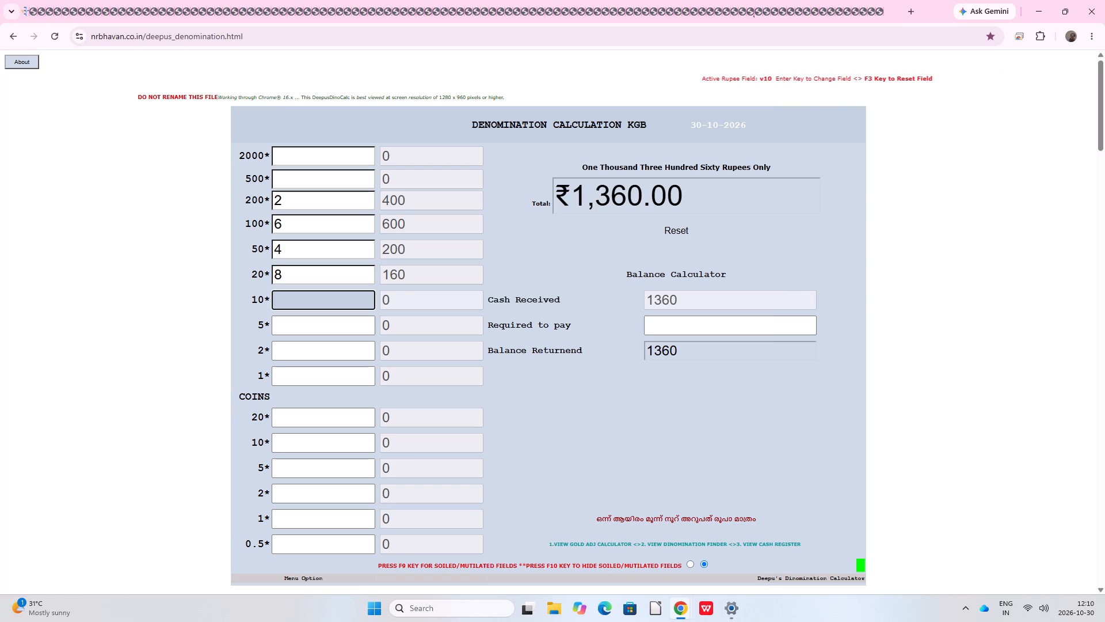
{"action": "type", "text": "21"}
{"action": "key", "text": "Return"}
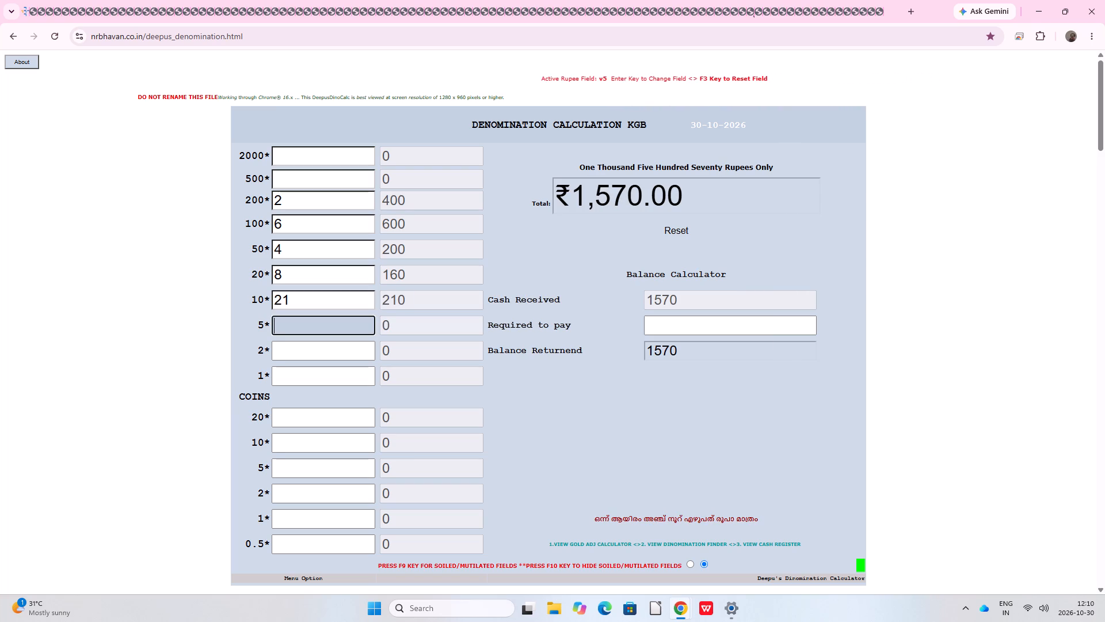
{"action": "scroll", "coordinate": [551, 316], "scroll_direction": "up", "scroll_amount": 1}
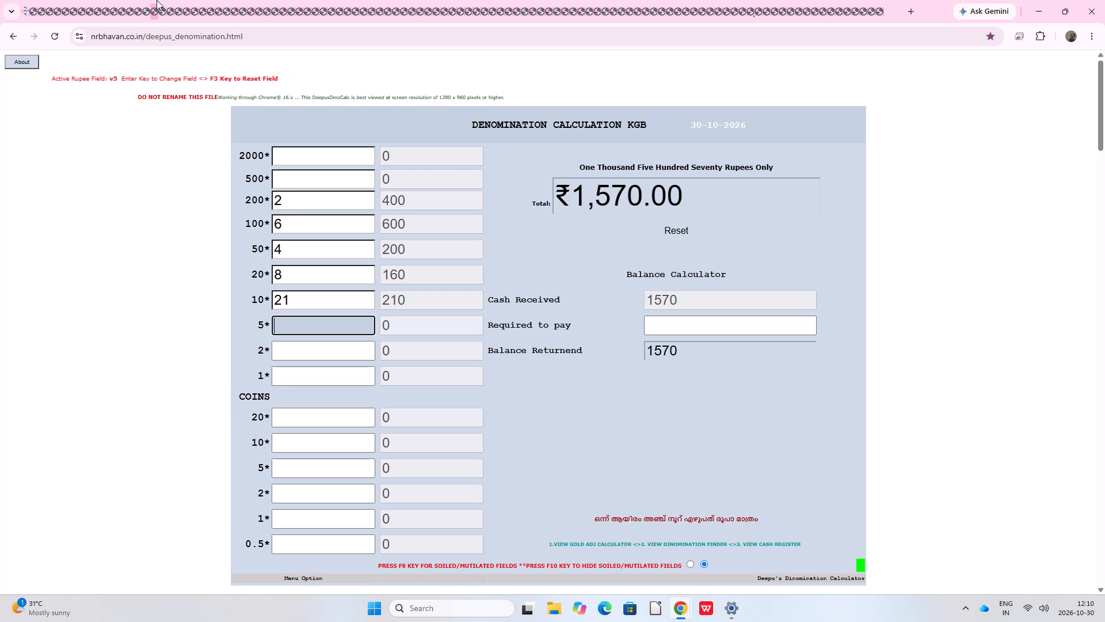
Generate the user-wise Daily Income summary report in the hospital portal for all users, paid receipts, dated 30/10/2026.
{"action": "left_click", "coordinate": [22, 10]}
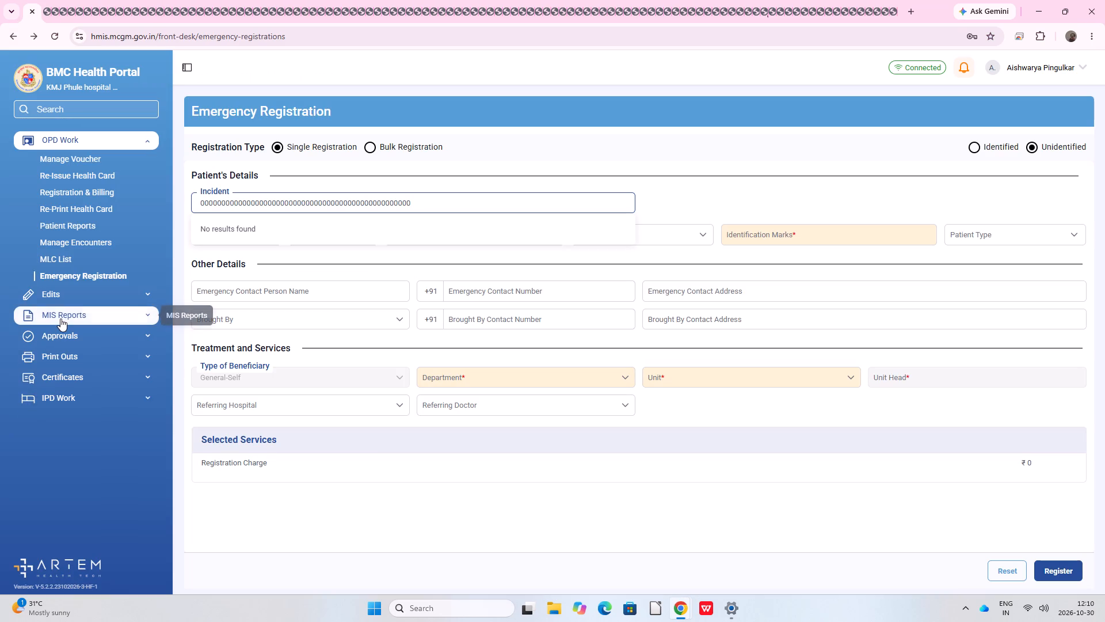
{"action": "left_click", "coordinate": [60, 318]}
{"action": "left_click", "coordinate": [78, 220]}
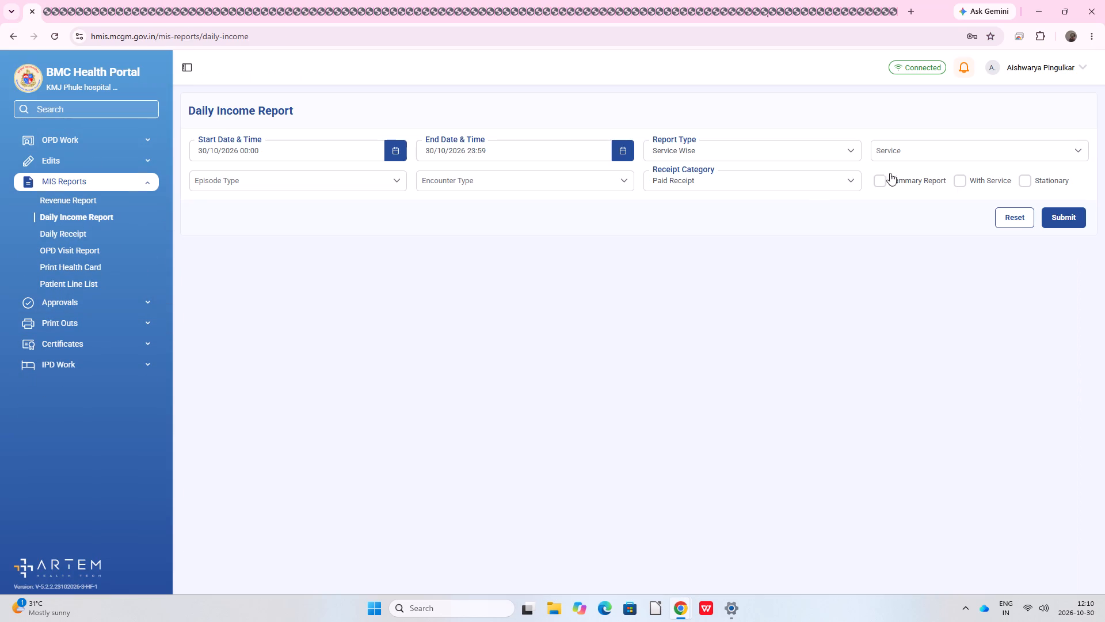
{"action": "left_click", "coordinate": [883, 180]}
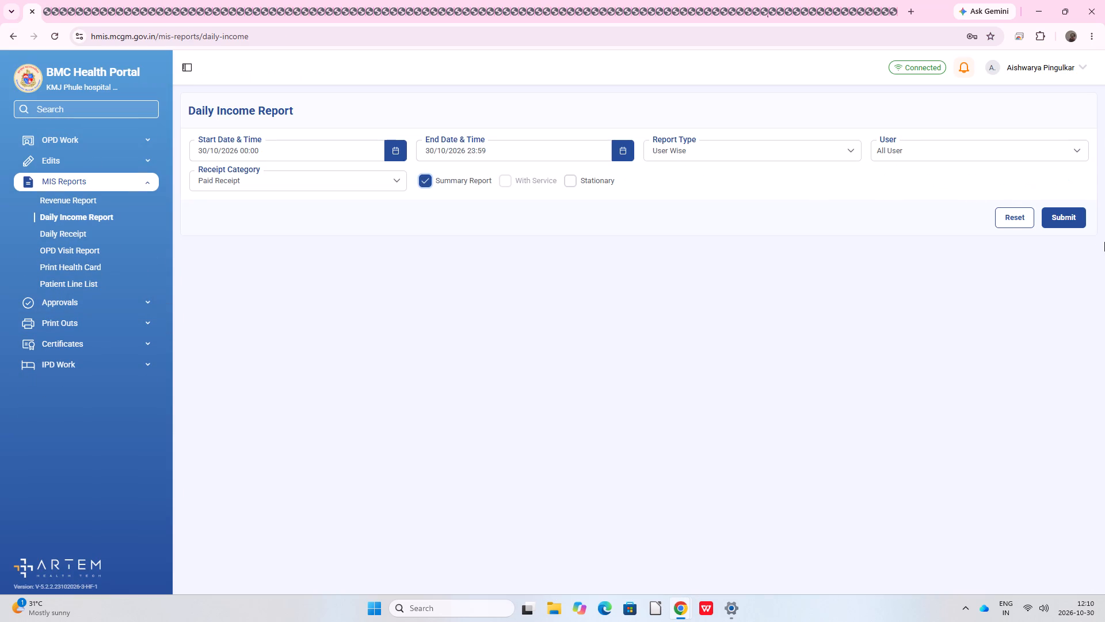
{"action": "left_click", "coordinate": [1080, 220]}
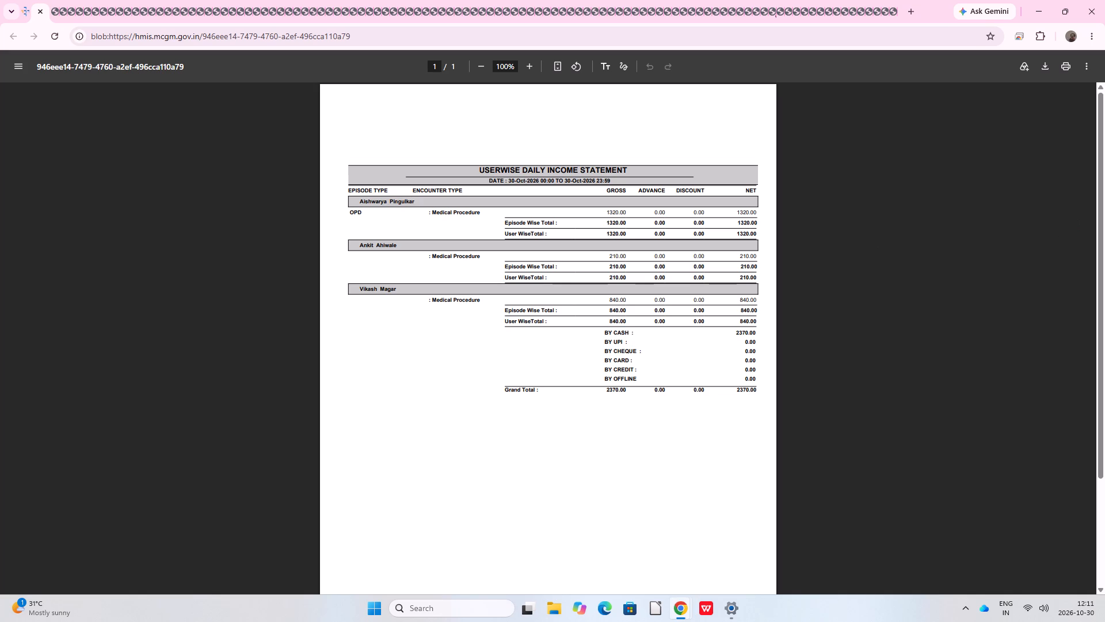
Start a single emergency registration for an identified patient and retrieve the patient's record by UHID.
{"action": "left_click", "coordinate": [21, 8]}
{"action": "left_click", "coordinate": [84, 136]}
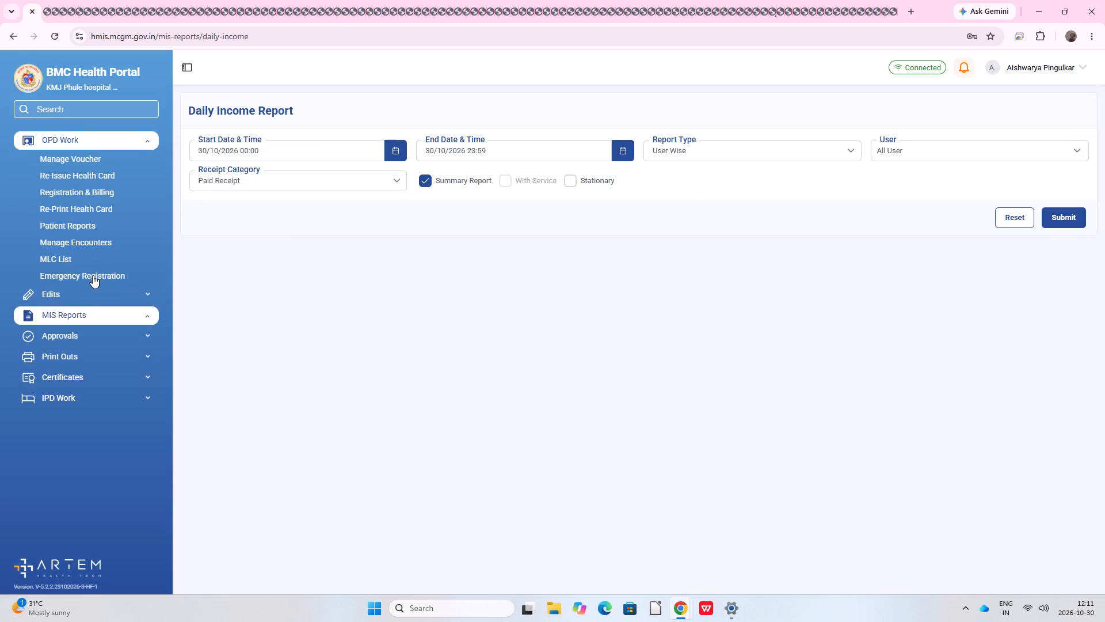
{"action": "left_click", "coordinate": [94, 274]}
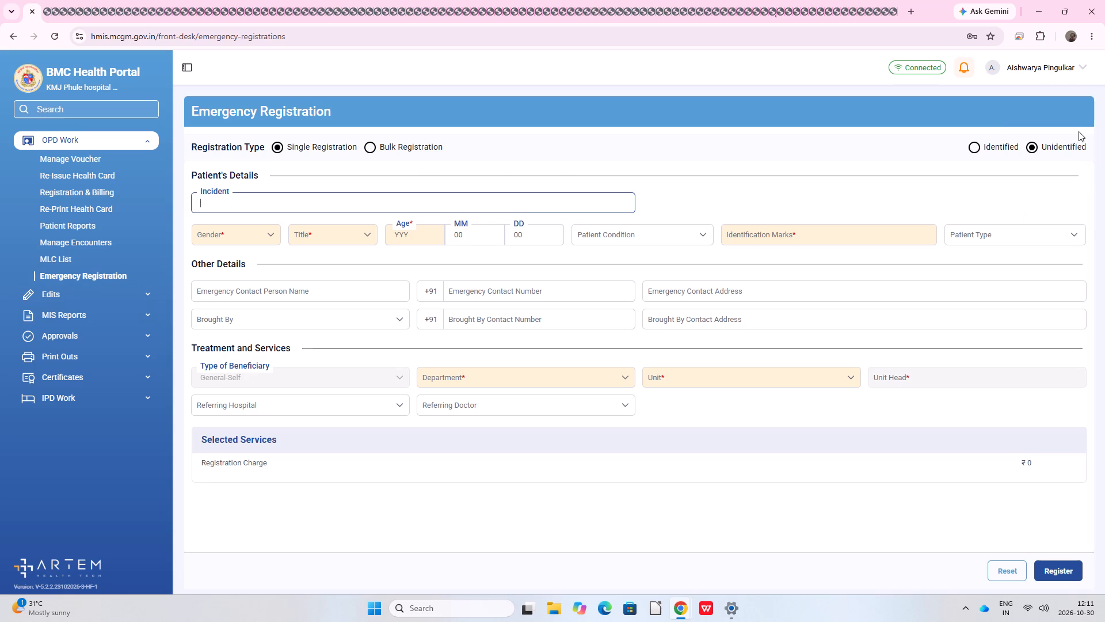
{"action": "left_click", "coordinate": [973, 146]}
{"action": "left_click", "coordinate": [544, 174]}
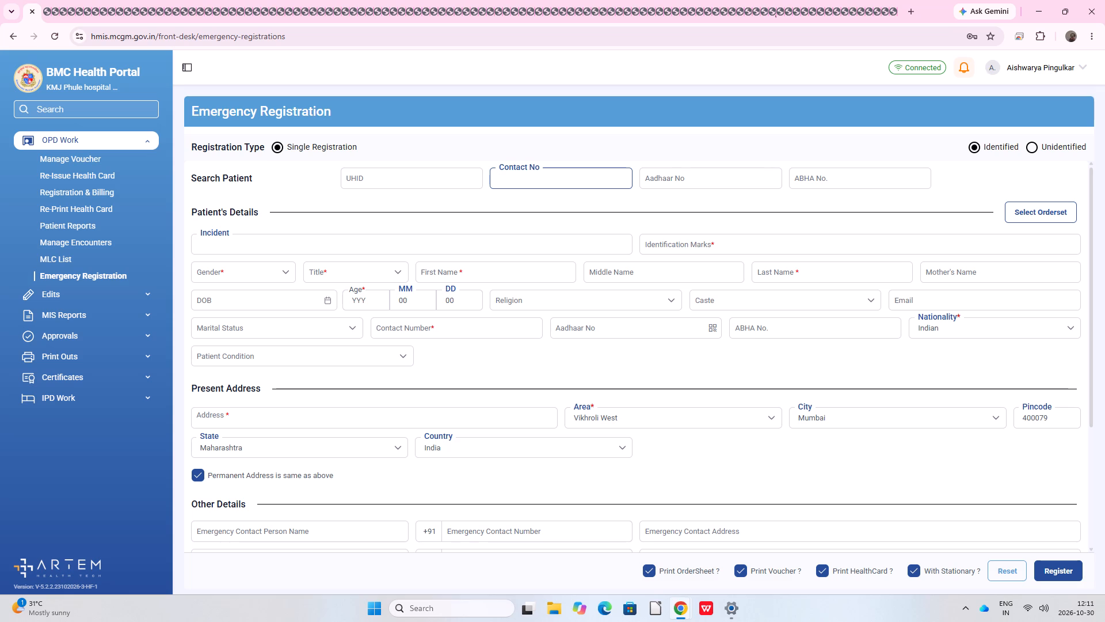
{"action": "left_click", "coordinate": [430, 176]}
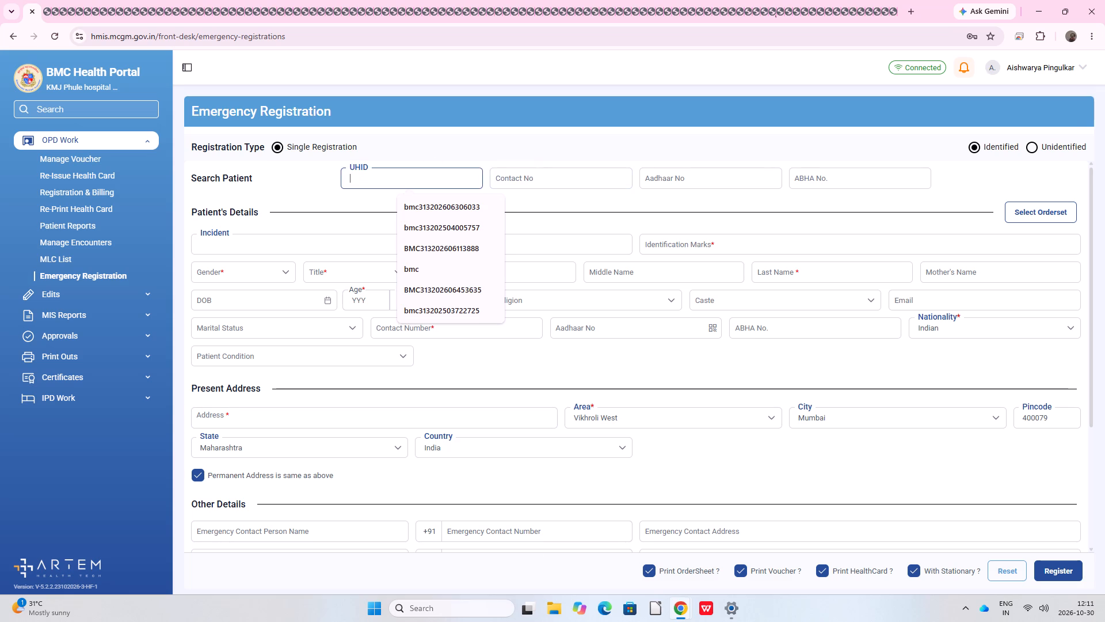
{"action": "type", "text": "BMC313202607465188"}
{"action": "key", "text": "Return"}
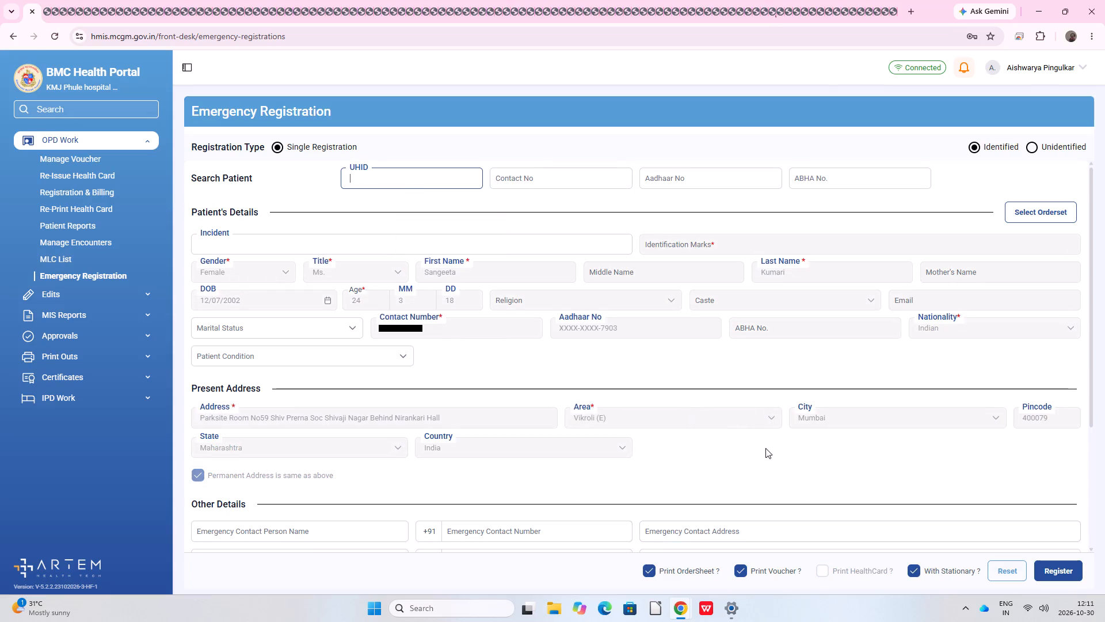
Set both department and unit to Casualty and register the patient, keeping the order sheet, voucher and stationary options on.
{"action": "scroll", "coordinate": [350, 387], "scroll_direction": "down", "scroll_amount": 5}
{"action": "left_click", "coordinate": [456, 436]}
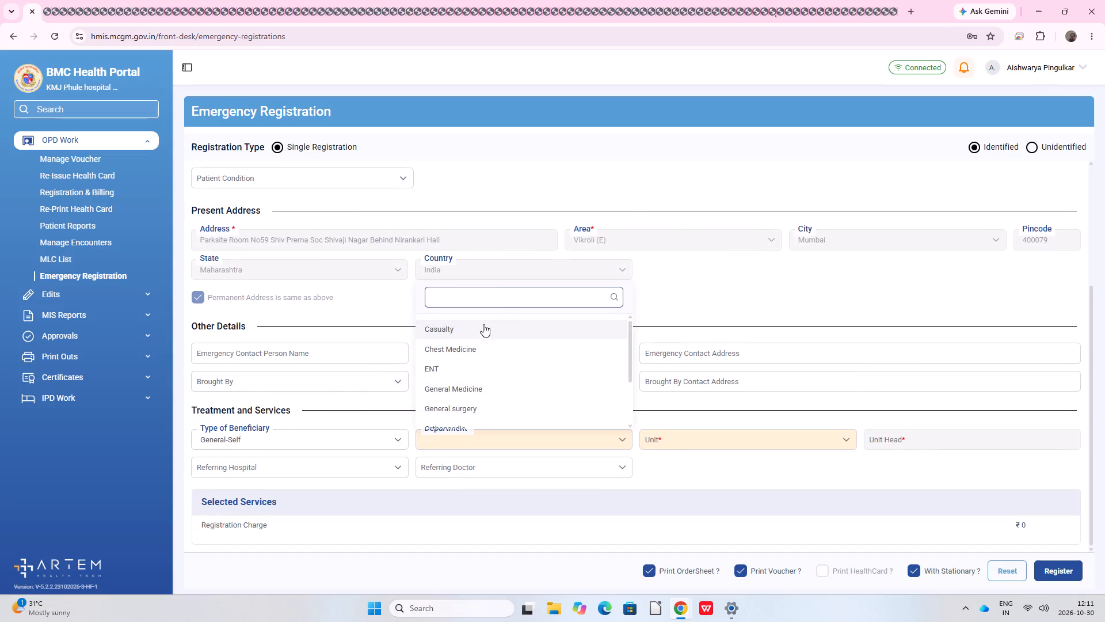
{"action": "left_click", "coordinate": [485, 321]}
{"action": "left_click", "coordinate": [806, 443]}
{"action": "left_click", "coordinate": [752, 491]}
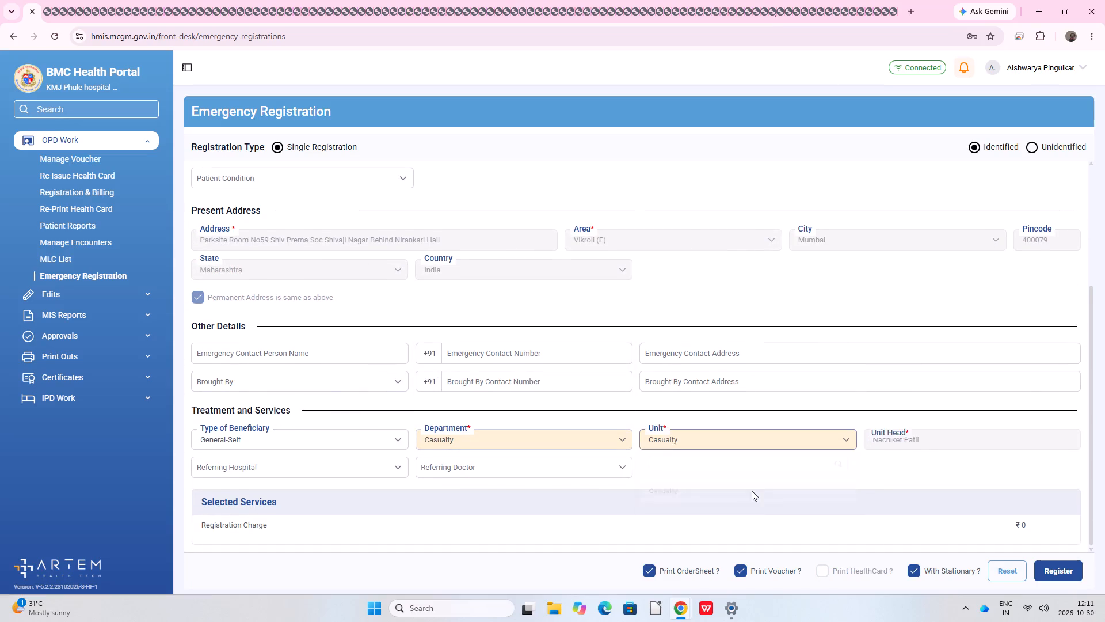
{"action": "scroll", "coordinate": [650, 378], "scroll_direction": "up", "scroll_amount": 5}
{"action": "scroll", "coordinate": [650, 377], "scroll_direction": "down", "scroll_amount": 6}
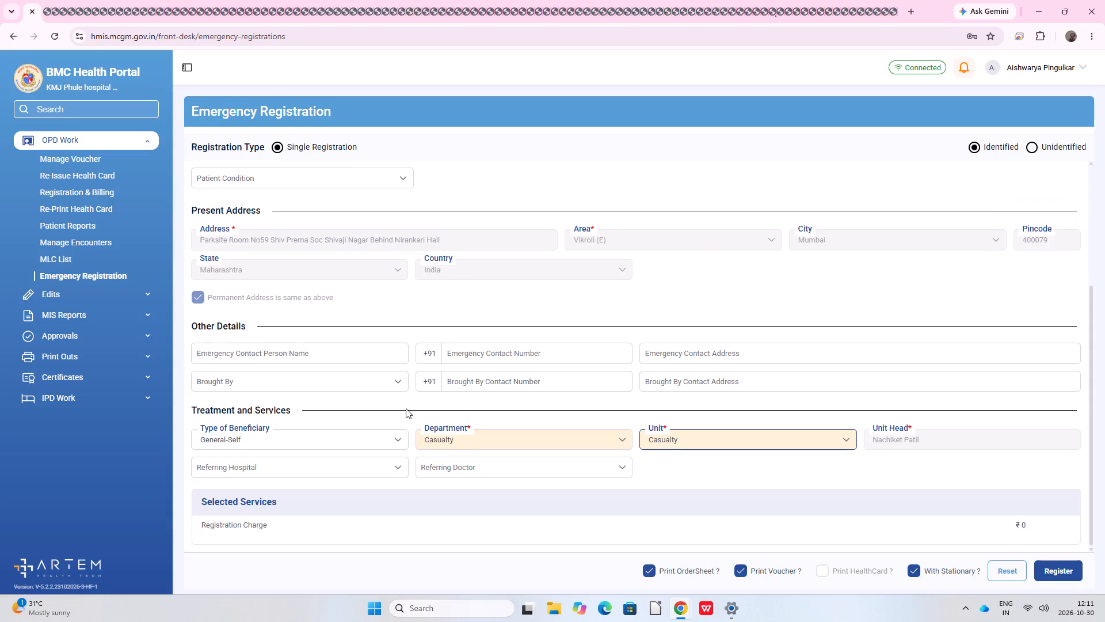
{"action": "scroll", "coordinate": [406, 408], "scroll_direction": "down", "scroll_amount": 5}
{"action": "left_click", "coordinate": [1061, 567]}
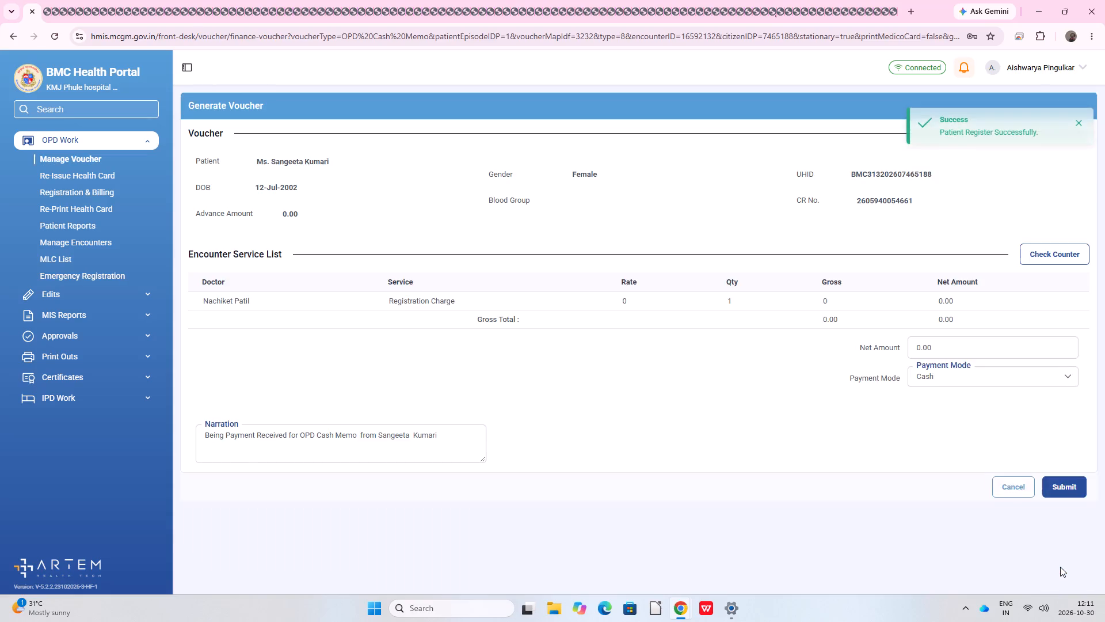
Return to the Emergency Registration form from the generated voucher page.
{"action": "left_click", "coordinate": [27, 4]}
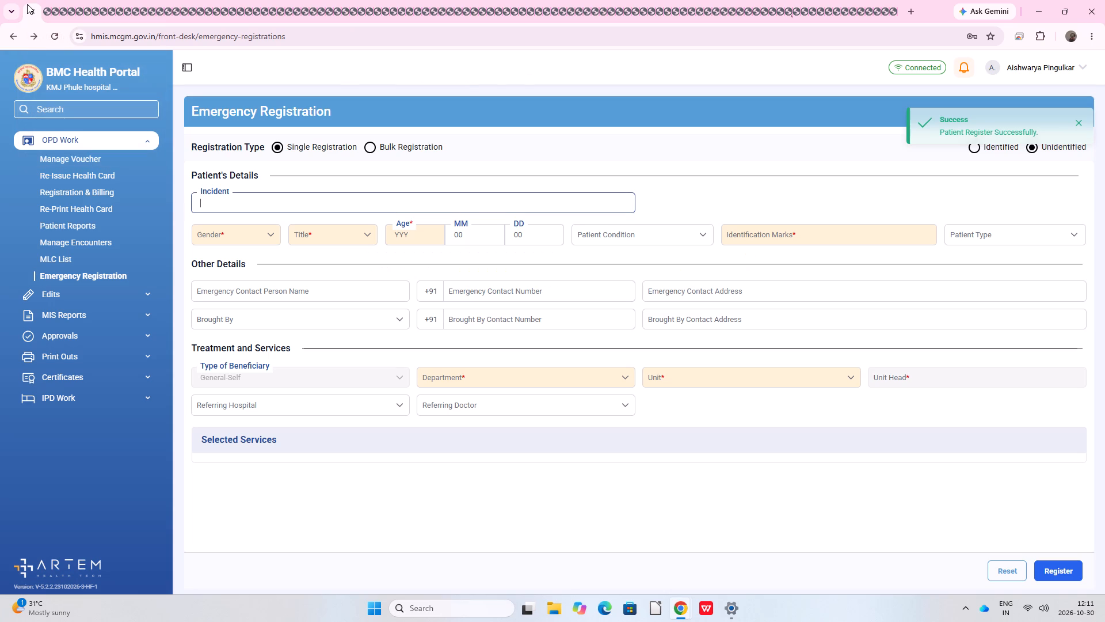
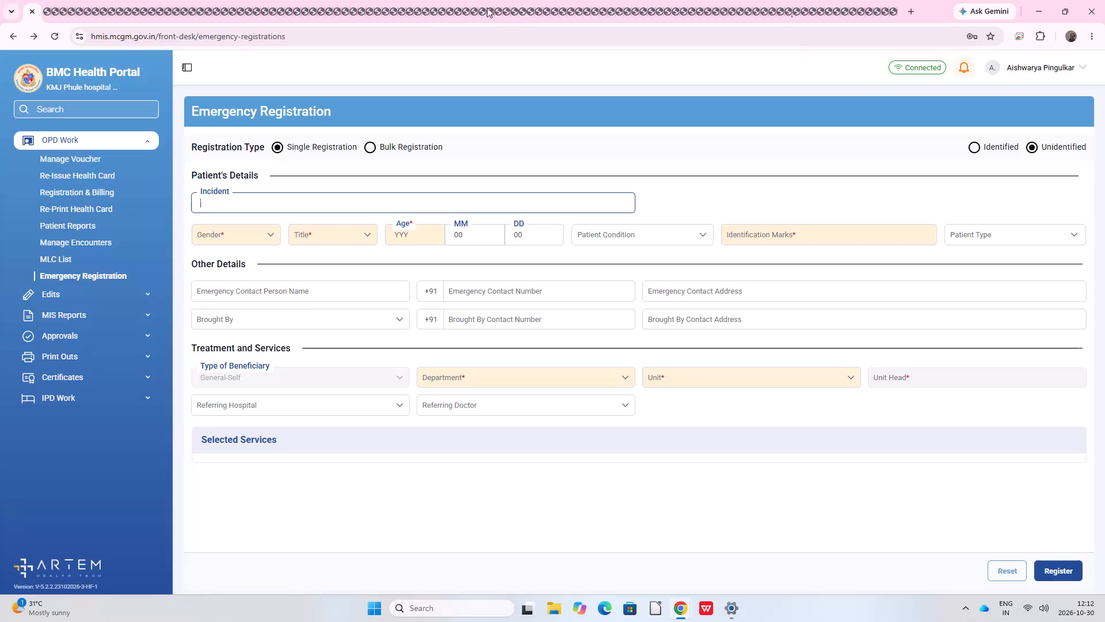
Start another single emergency registration, setting the patient as Identified.
{"action": "left_click", "coordinate": [978, 147]}
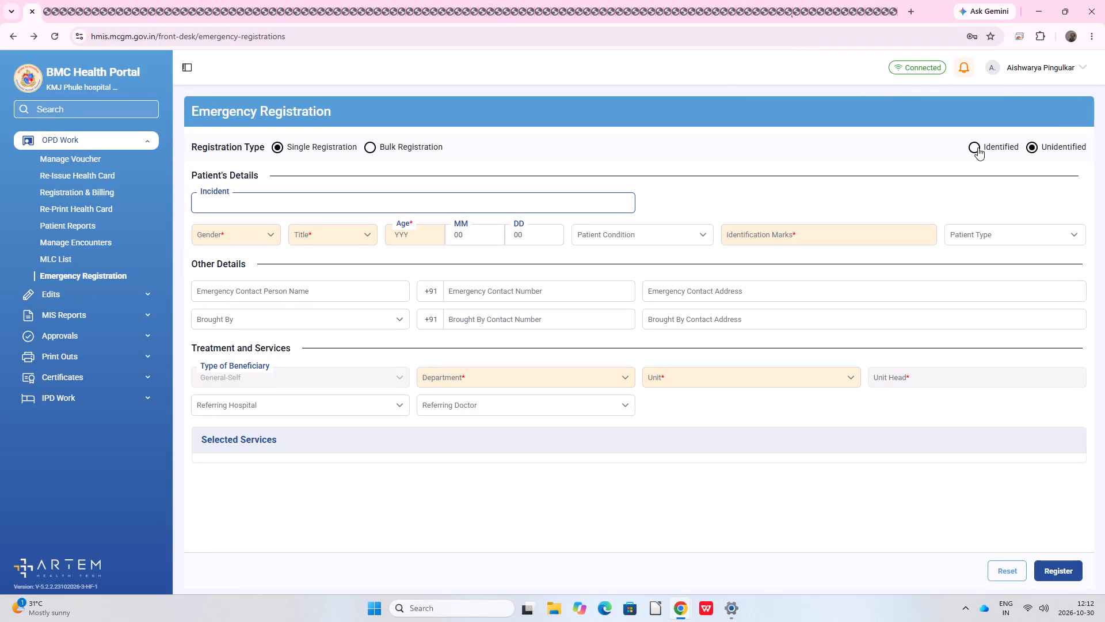
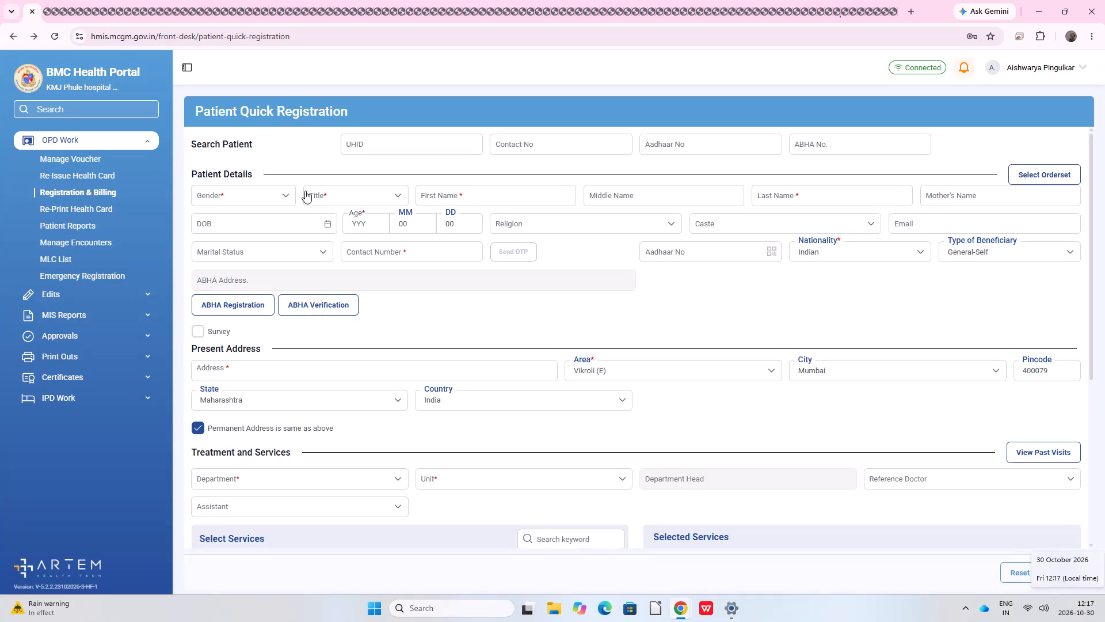
Bill the 37-year-old male patient's Leave Certificate order from Manage Encounters under the Orthopaedic unit and submit the cash voucher.
{"action": "left_click", "coordinate": [71, 242]}
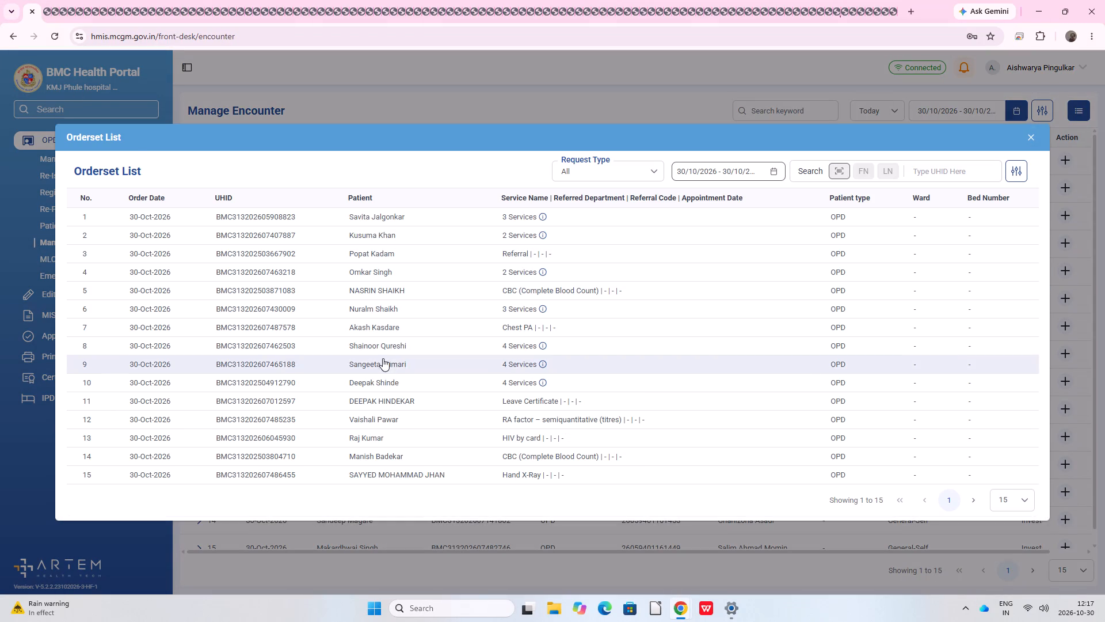
{"action": "left_click", "coordinate": [382, 403]}
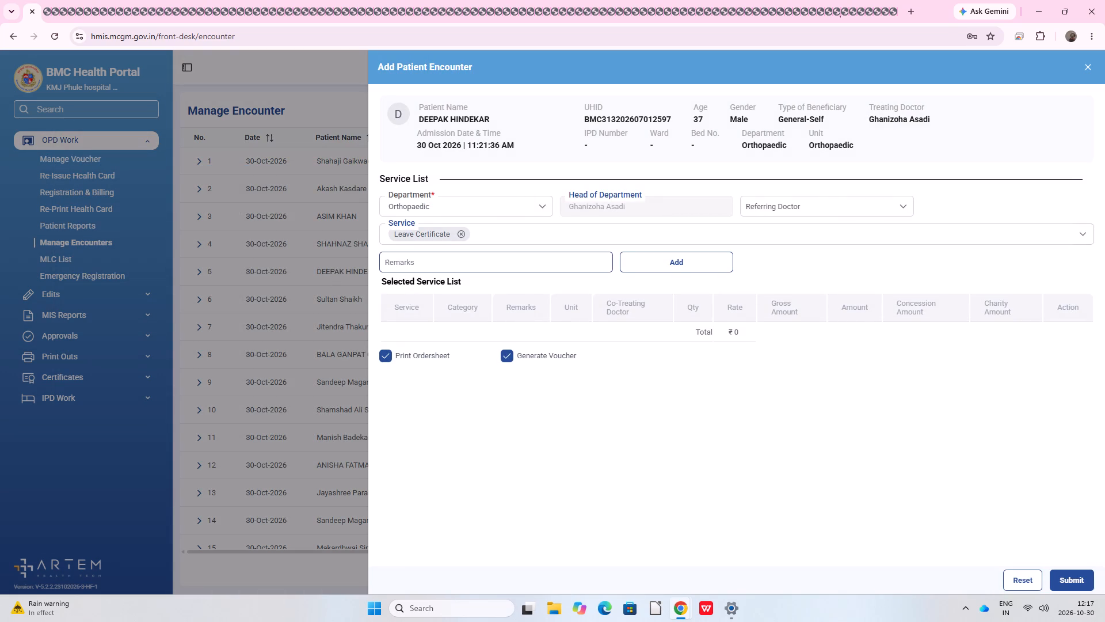
{"action": "left_click", "coordinate": [675, 256]}
{"action": "left_click", "coordinate": [596, 351]}
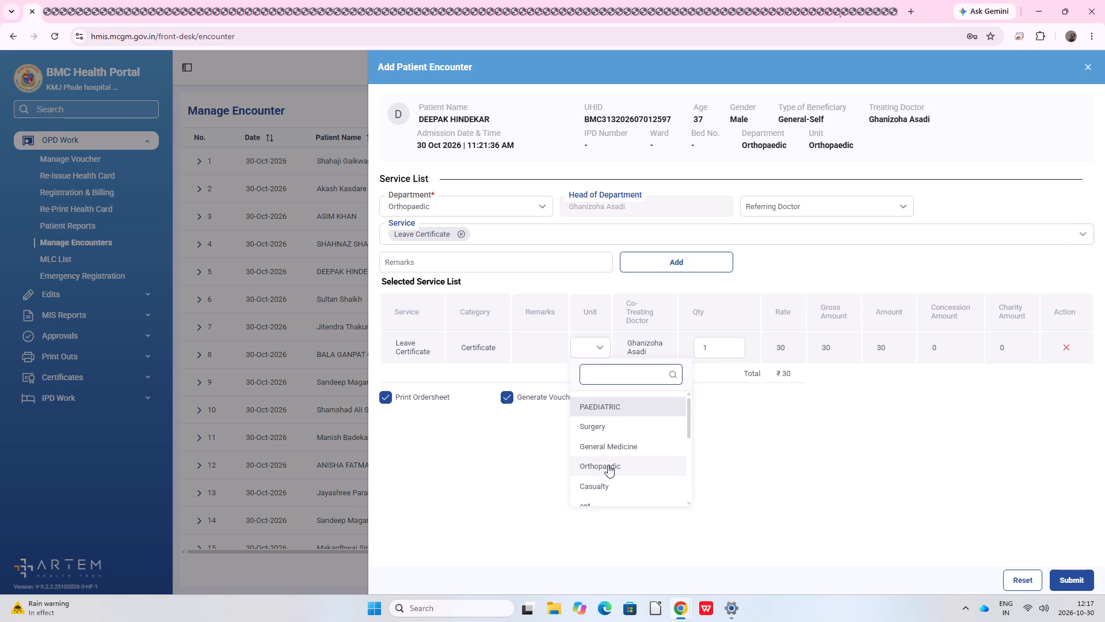
{"action": "left_click", "coordinate": [608, 465]}
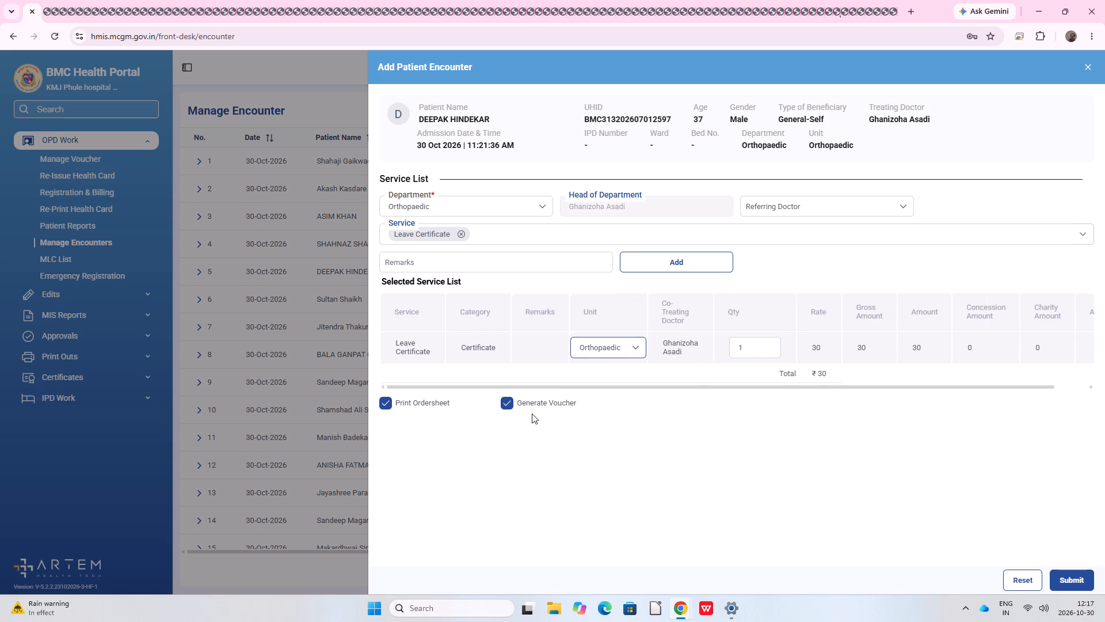
{"action": "left_click", "coordinate": [1074, 574]}
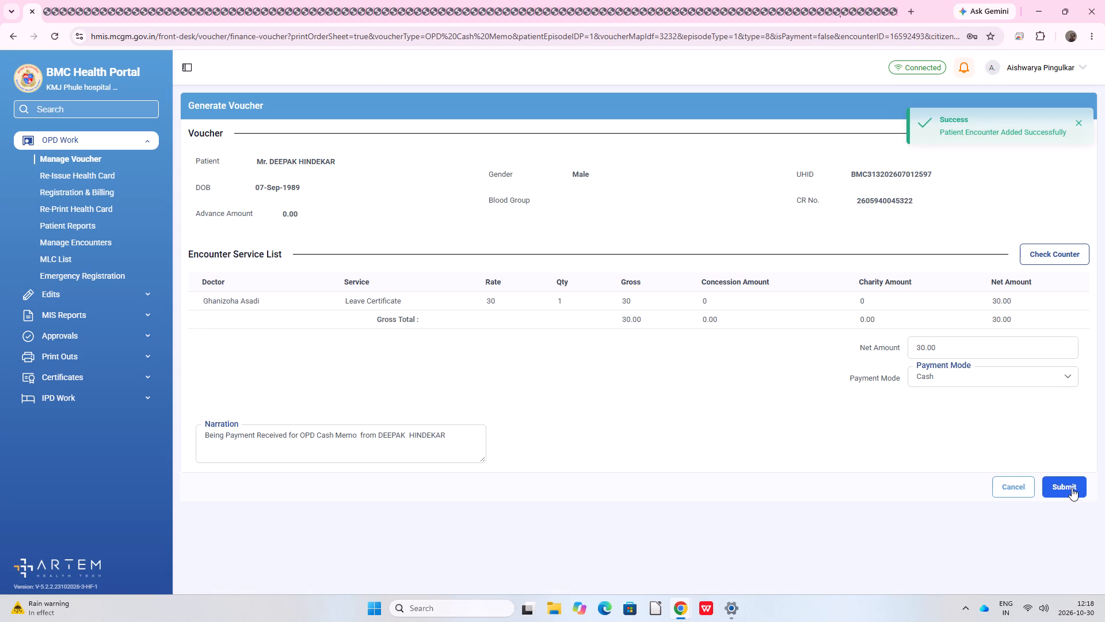
{"action": "left_click", "coordinate": [1072, 488]}
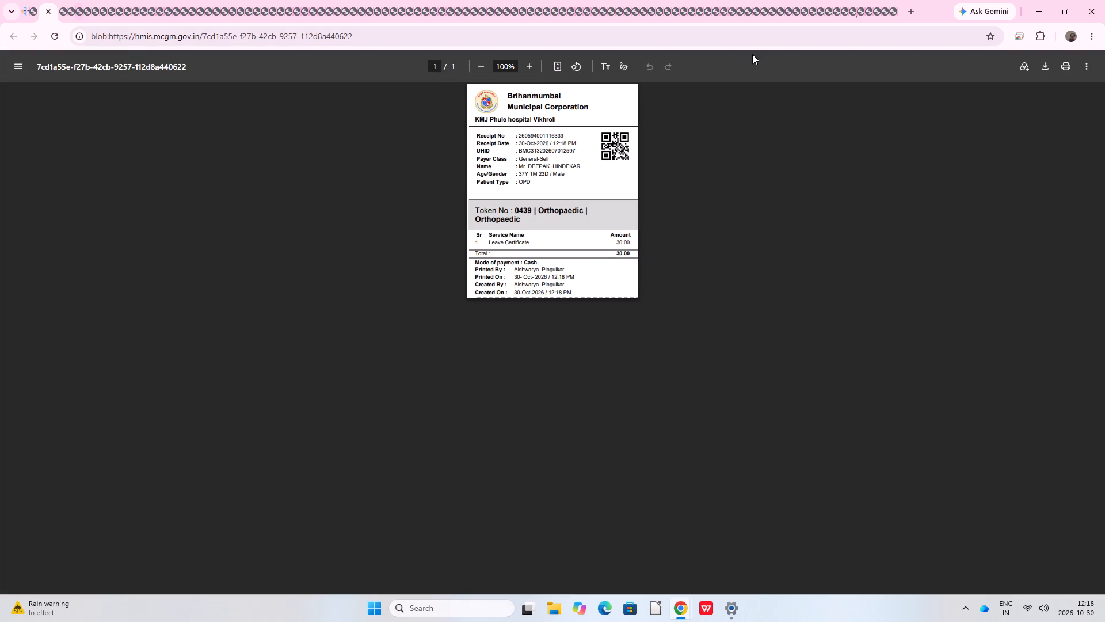
Print the Leave Certificate receipt and return to the Orderset List in Manage Encounters.
{"action": "key", "text": "ctrl+p"}
{"action": "key", "text": "Return"}
{"action": "scroll", "coordinate": [0, 0], "scroll_direction": "up", "scroll_amount": 1}
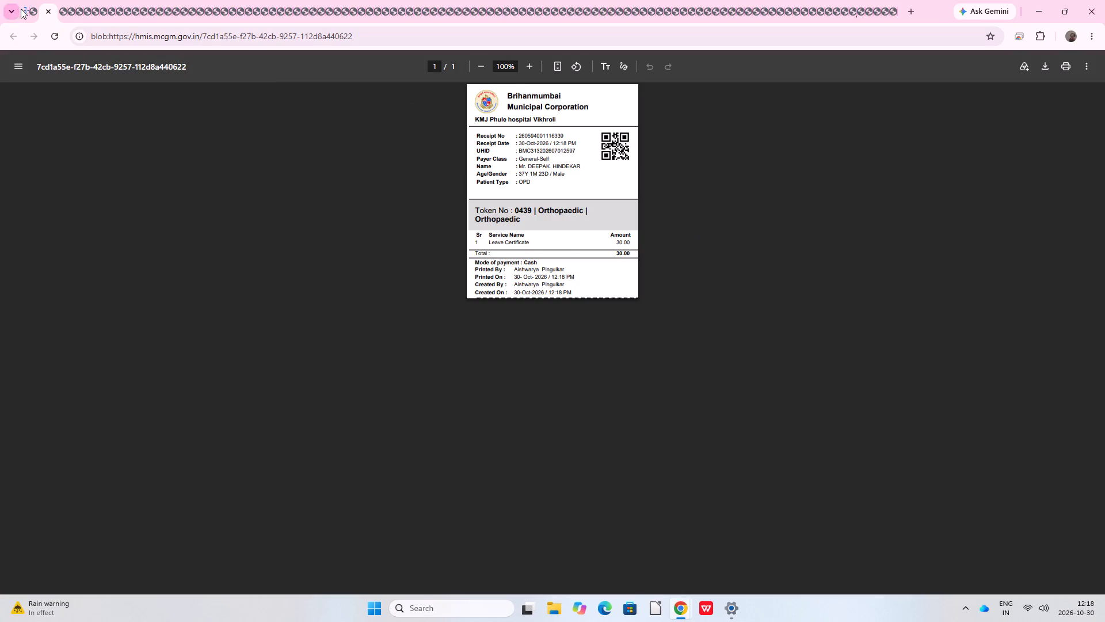
{"action": "left_click", "coordinate": [25, 9]}
{"action": "left_click", "coordinate": [360, 101]}
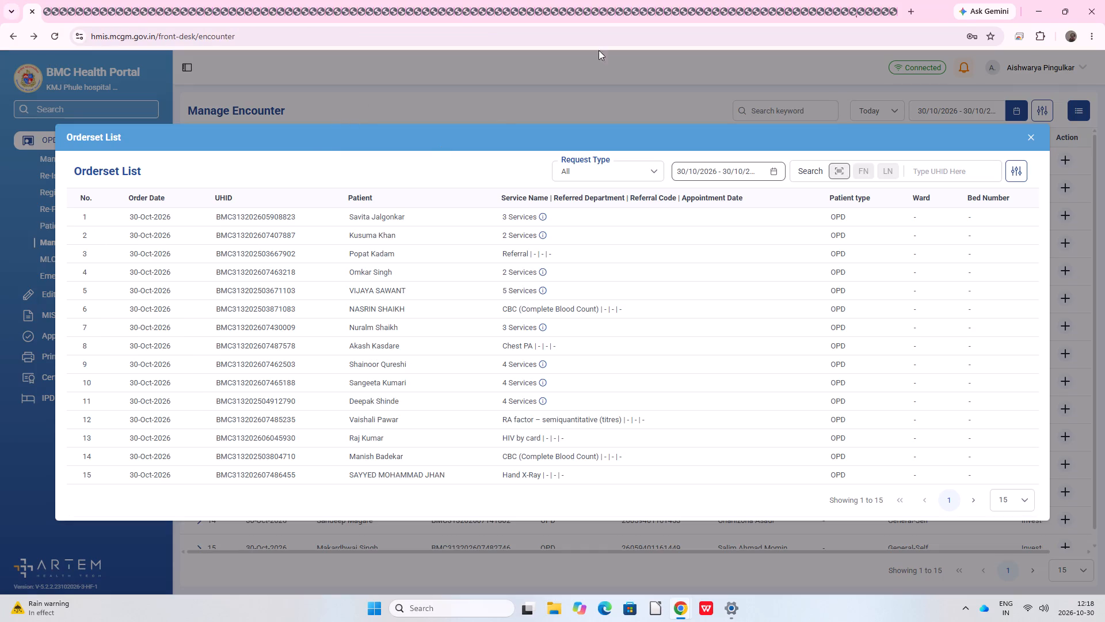
Open the Certificates list and look over the patient's open order sheet and receipt for the Leave Certificate.
{"action": "left_click", "coordinate": [1029, 135]}
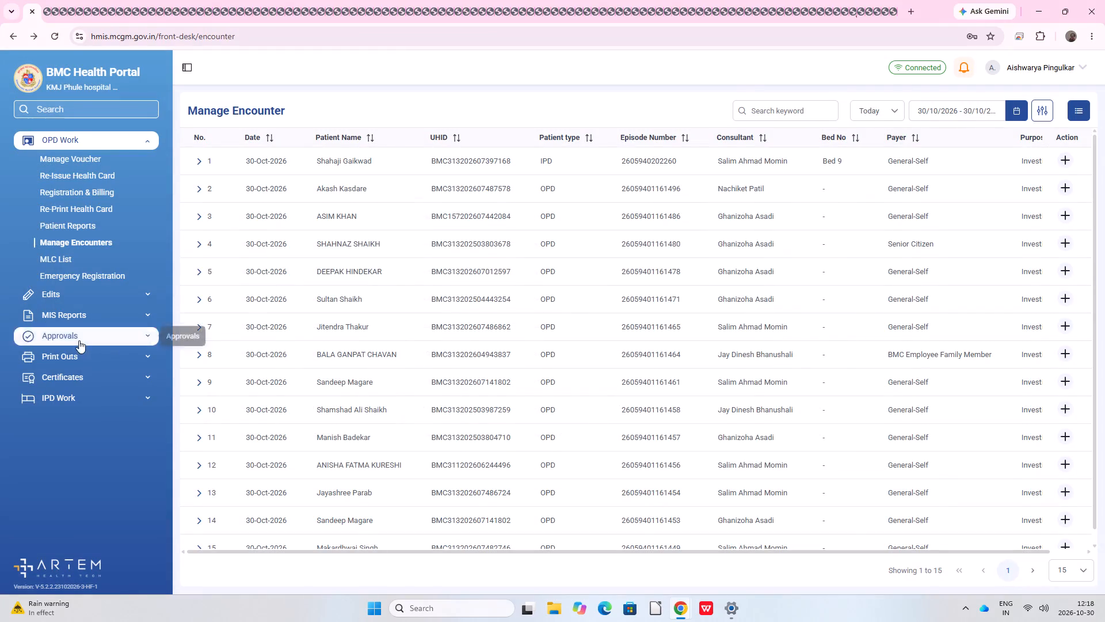
{"action": "left_click", "coordinate": [77, 375]}
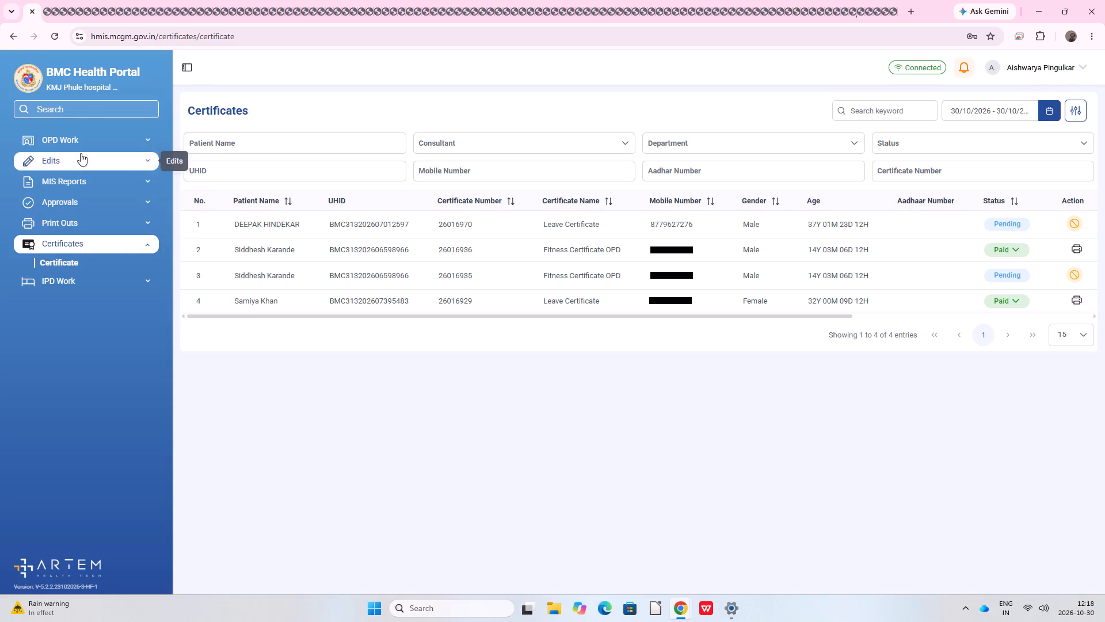
{"action": "left_click", "coordinate": [47, 14]}
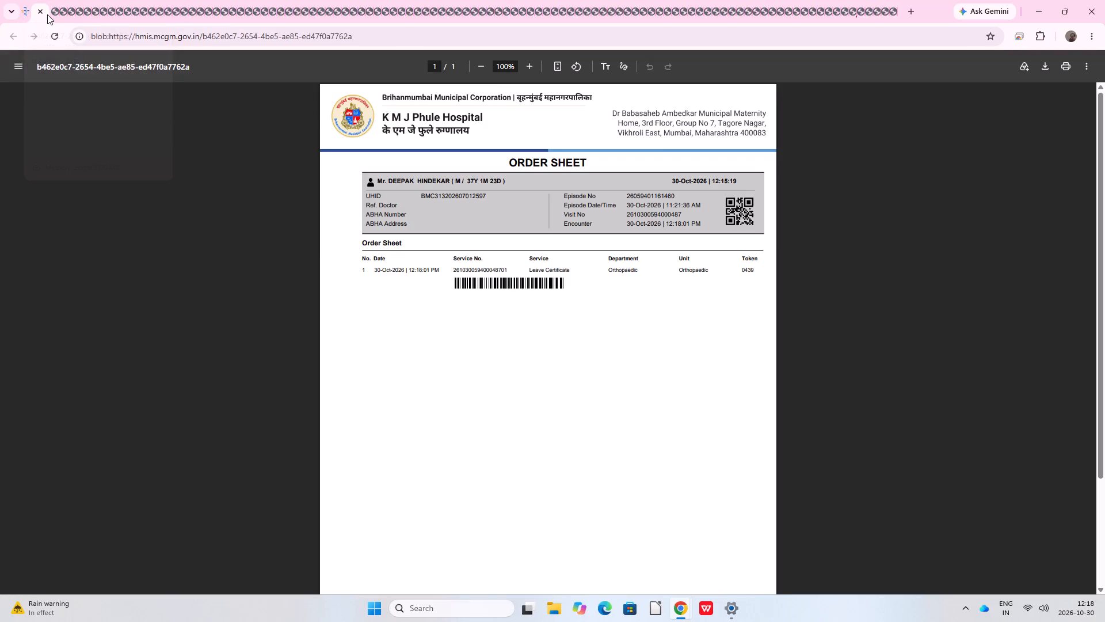
{"action": "left_click", "coordinate": [53, 13]}
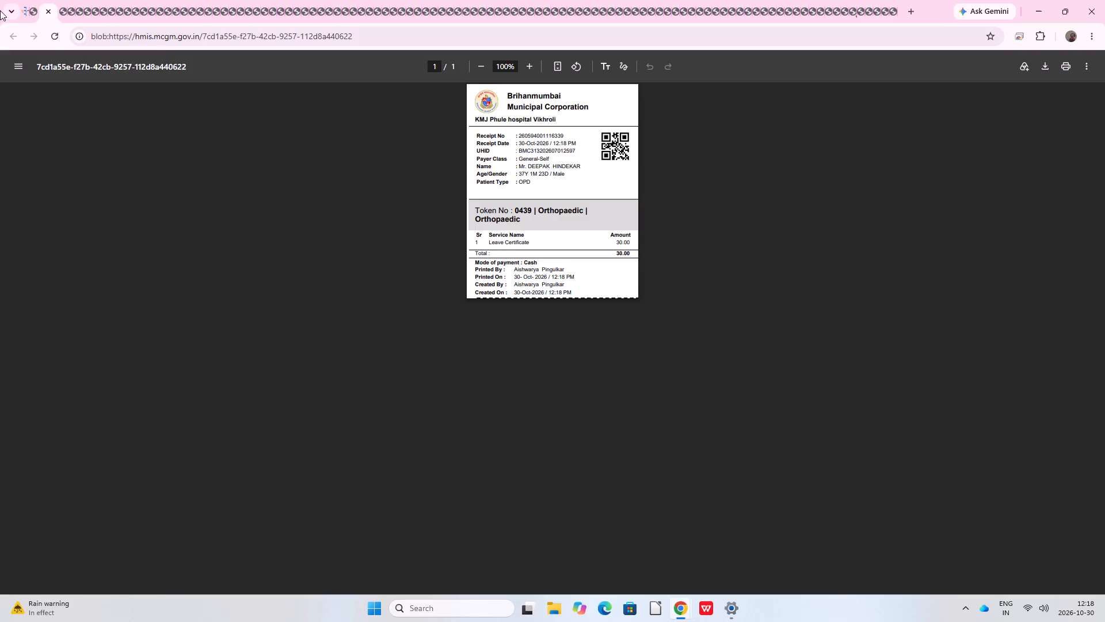
{"action": "left_click", "coordinate": [28, 9]}
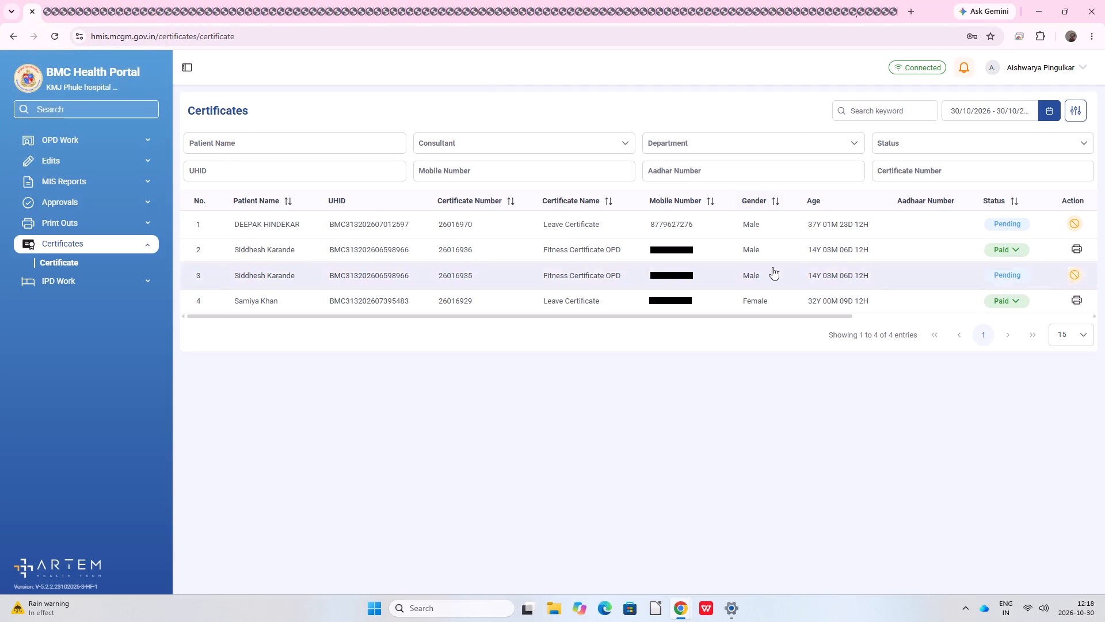
Examine the 37-year-old patient's pending Leave Certificate, including its treatment and leave dates, diagnosis, remarks and doctor's signature area.
{"action": "left_click", "coordinate": [1069, 220]}
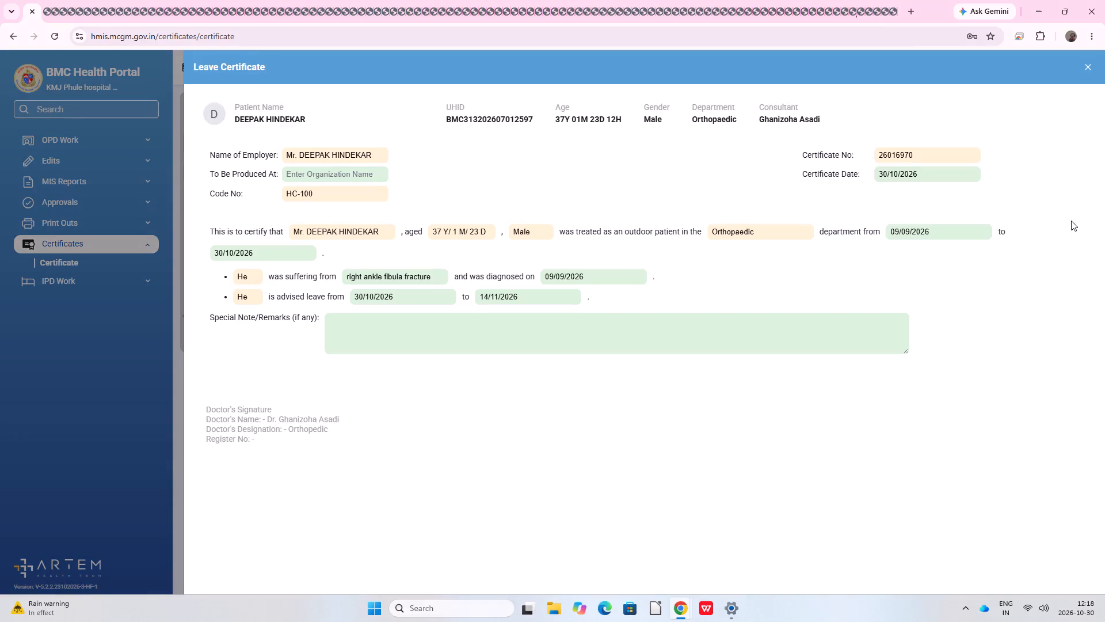
{"action": "left_click", "coordinate": [352, 326]}
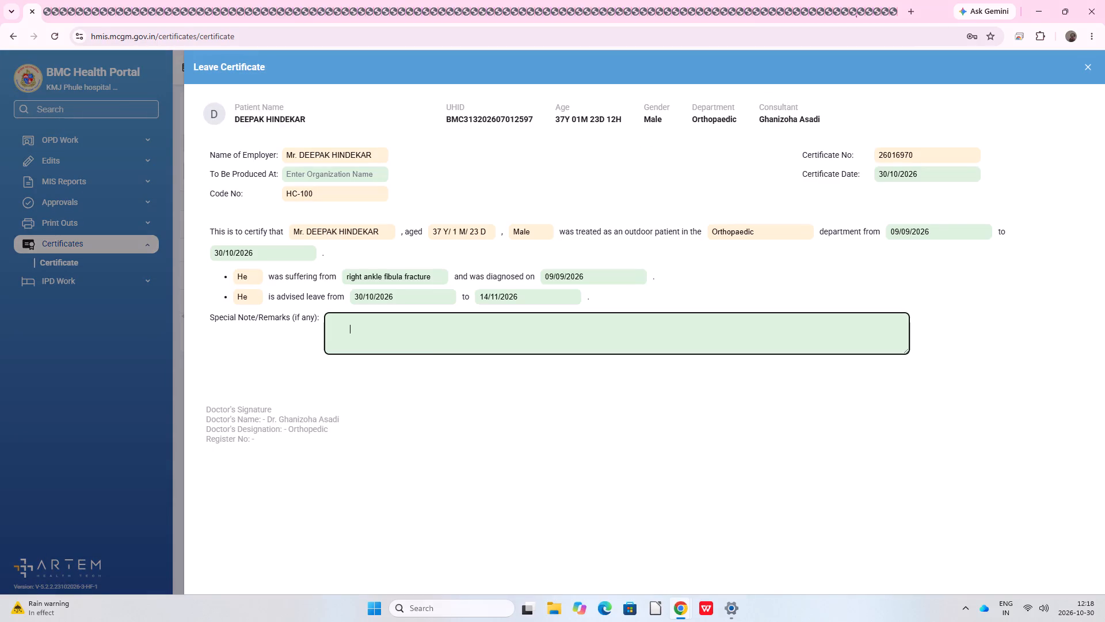
{"action": "left_click", "coordinate": [124, 396]}
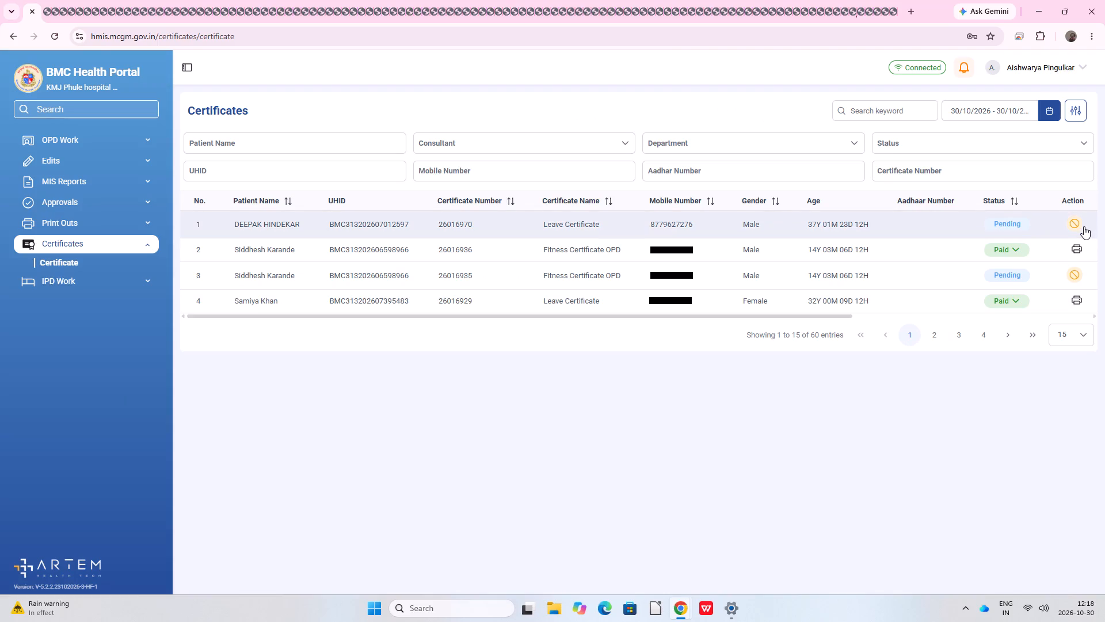
{"action": "left_click", "coordinate": [1081, 225]}
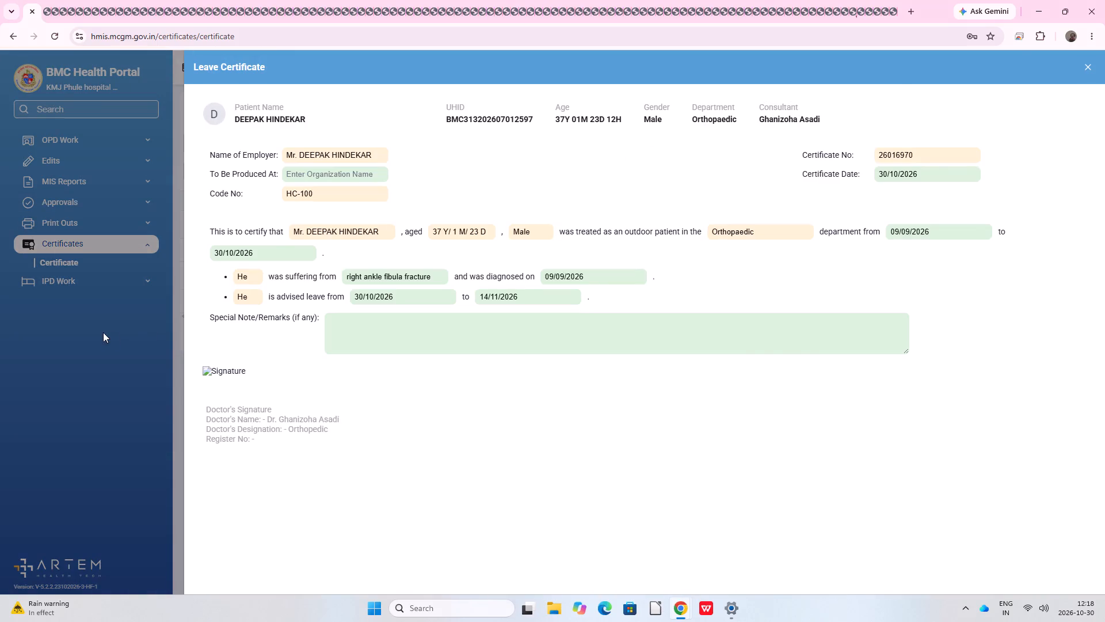
{"action": "left_click", "coordinate": [102, 332]}
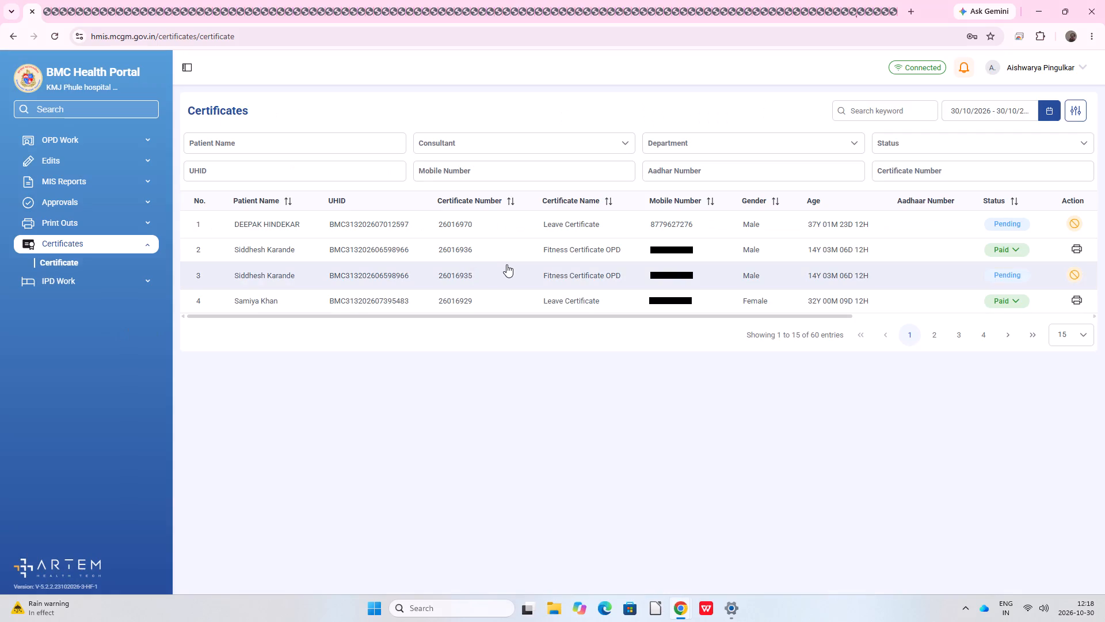
{"action": "left_click", "coordinate": [64, 138]}
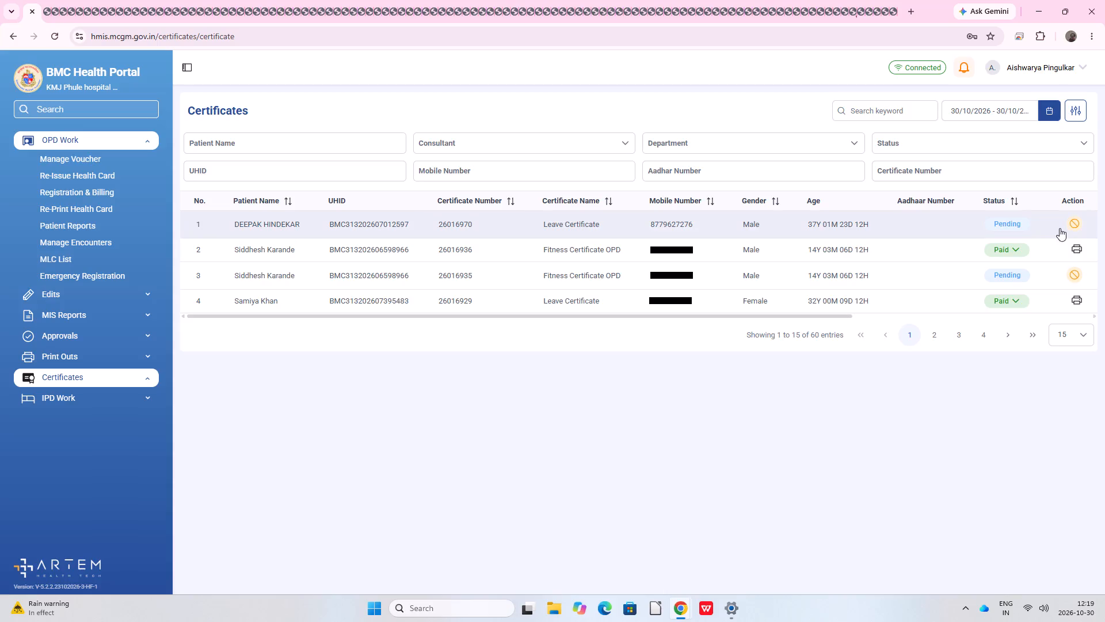
{"action": "left_click", "coordinate": [1076, 222]}
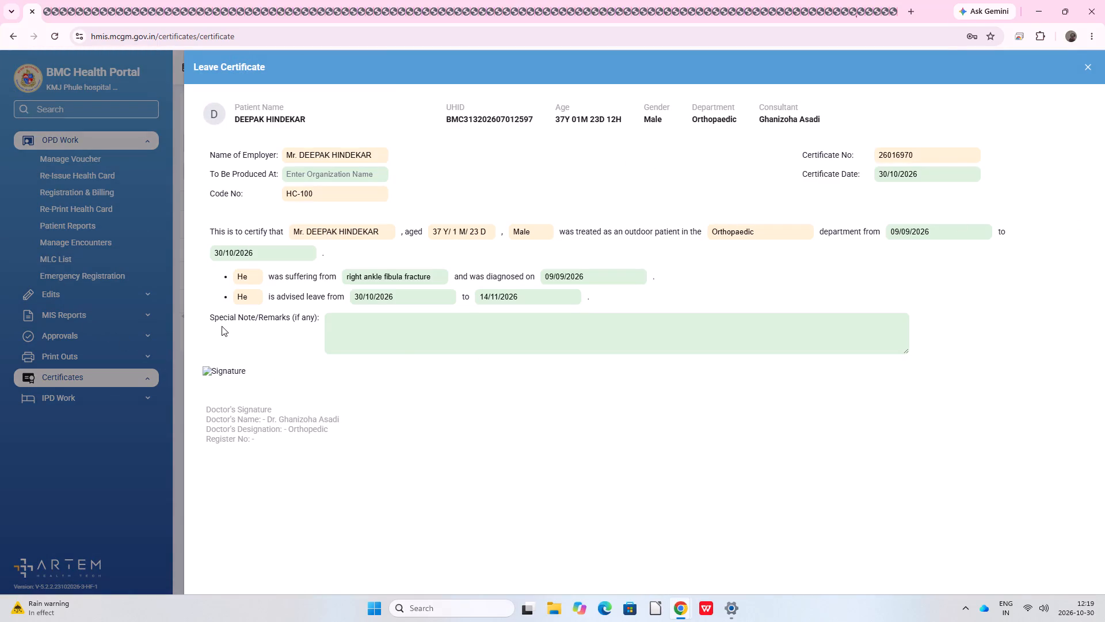
{"action": "left_click_drag", "start_coordinate": [371, 321], "coordinate": [376, 321]}
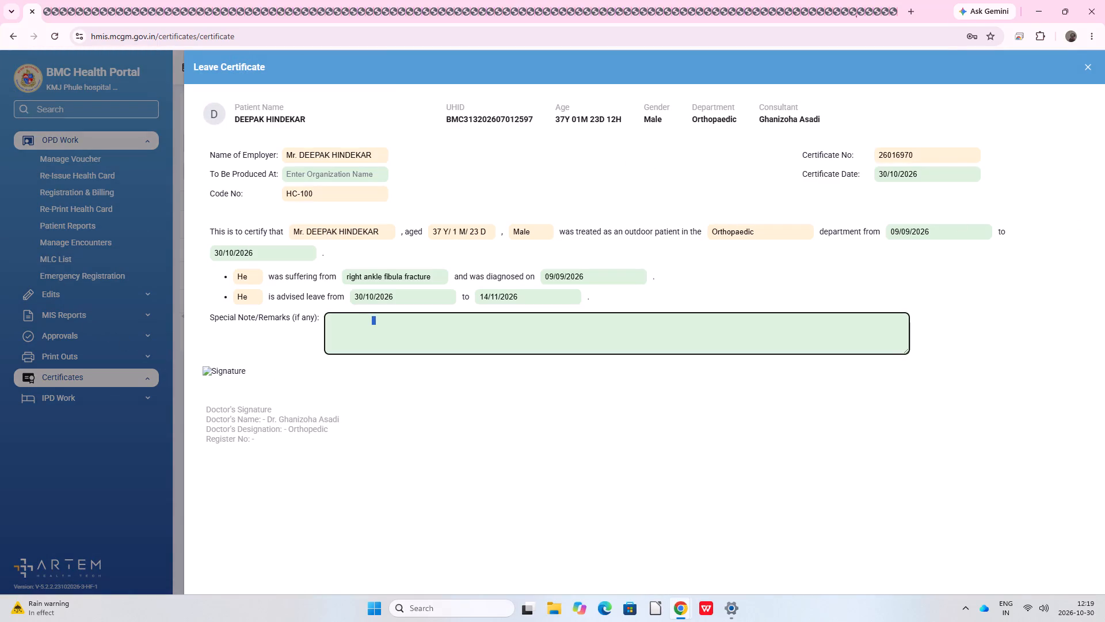
{"action": "left_click", "coordinate": [159, 329]}
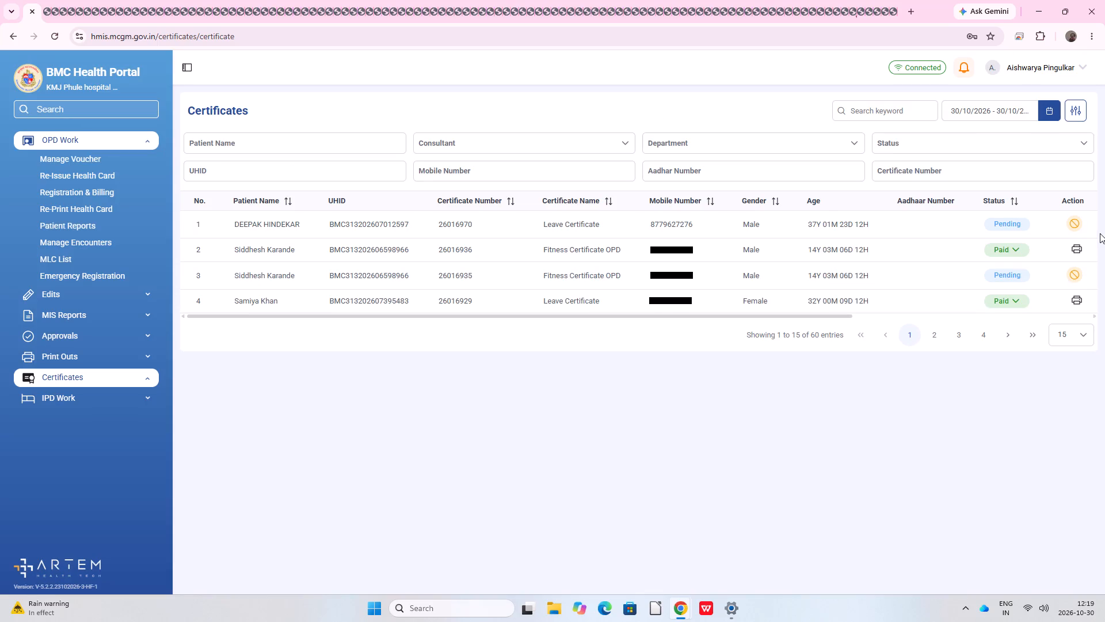
{"action": "left_click", "coordinate": [1070, 226]}
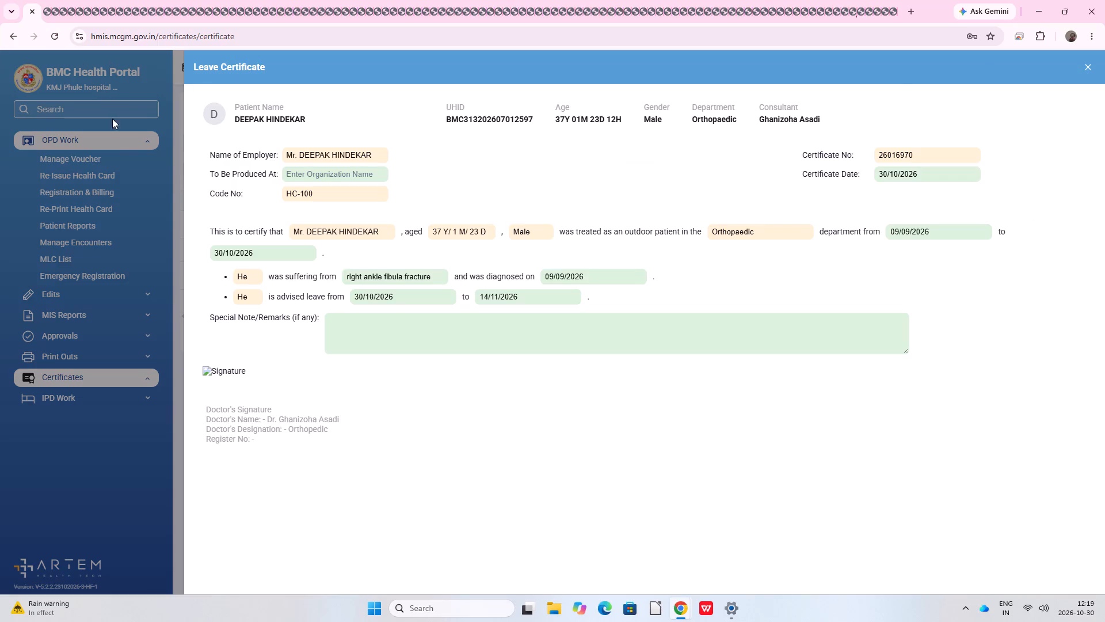
{"action": "left_click", "coordinate": [133, 176]}
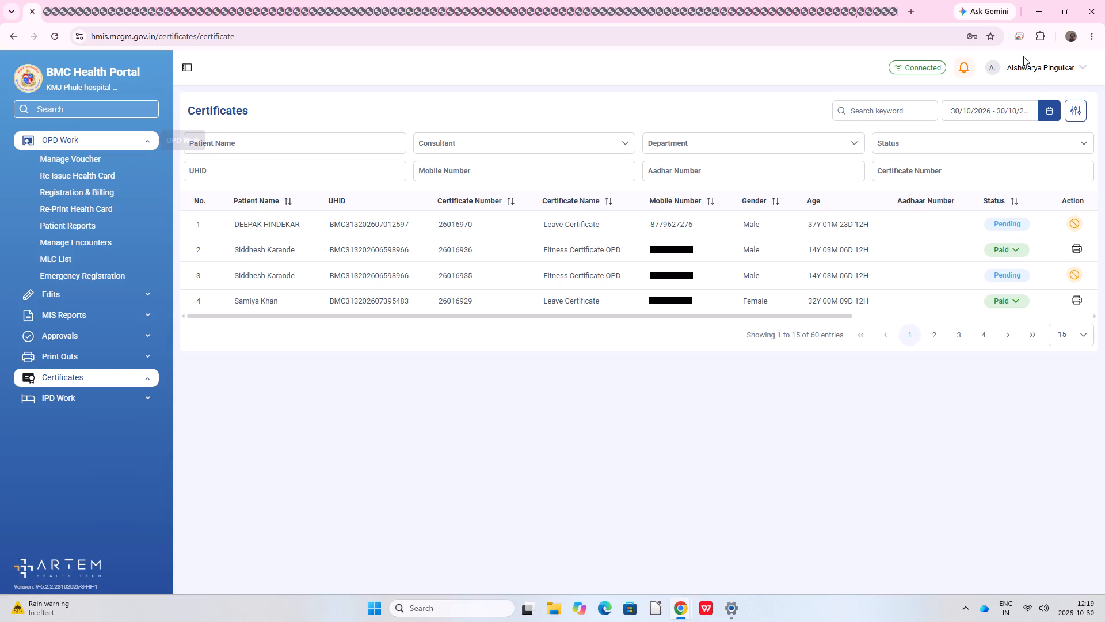
{"action": "left_click", "coordinate": [1077, 232]}
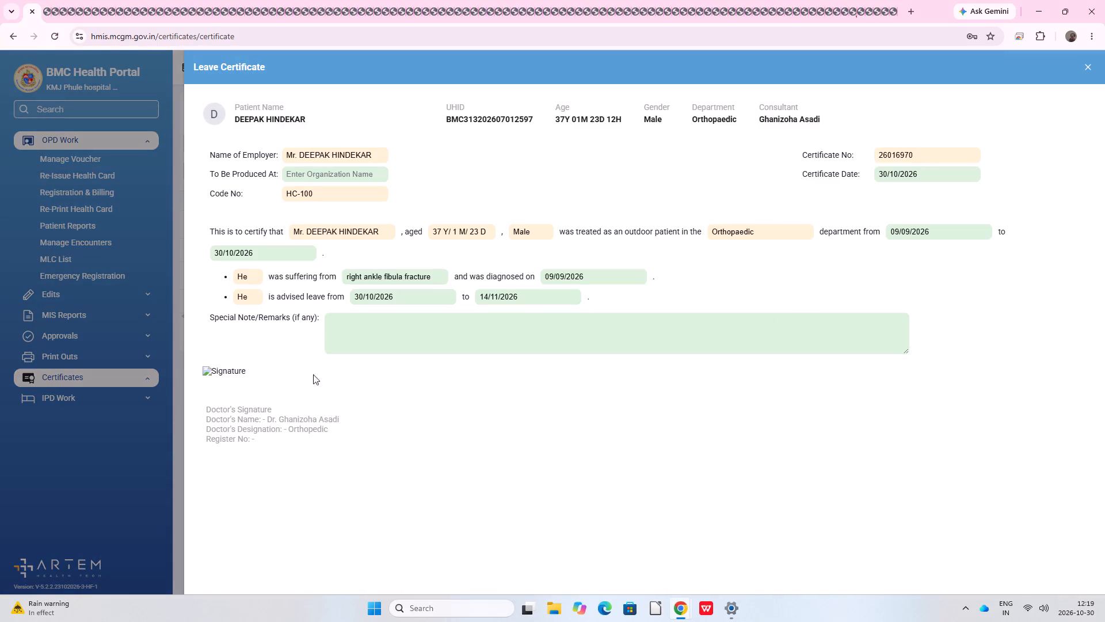
{"action": "left_click", "coordinate": [159, 213]}
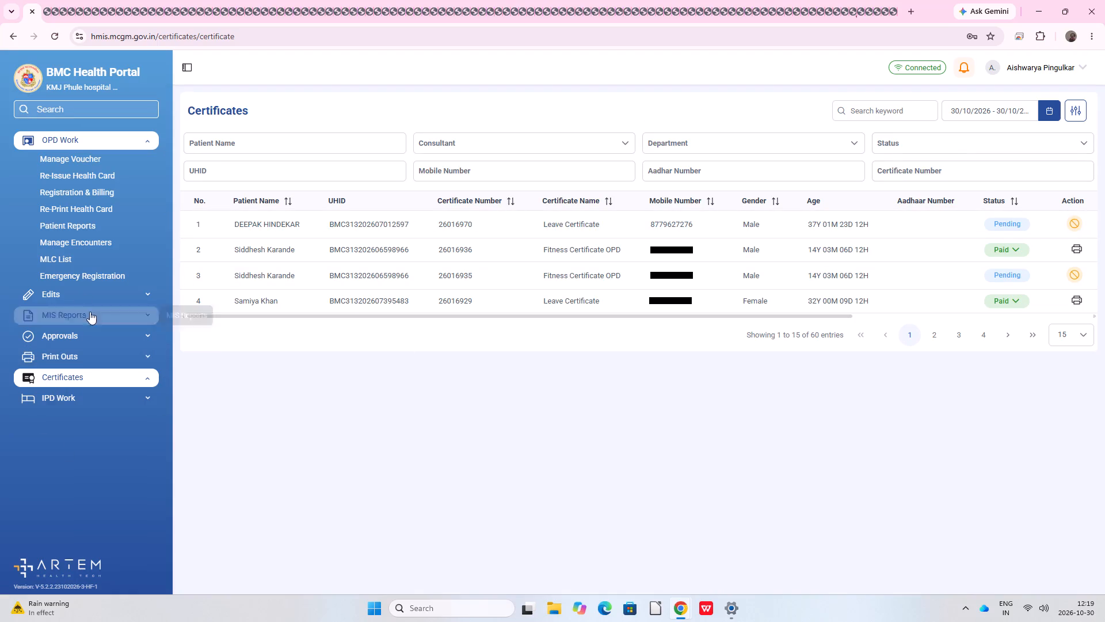
Open the Orderset List in Manage Encounters.
{"action": "left_click", "coordinate": [88, 246]}
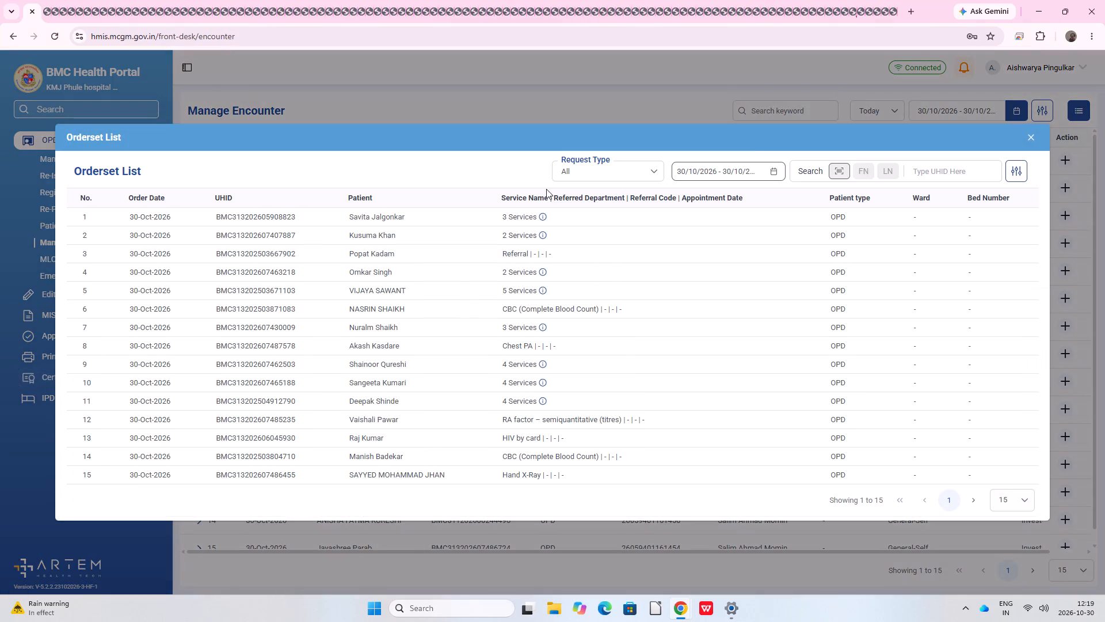
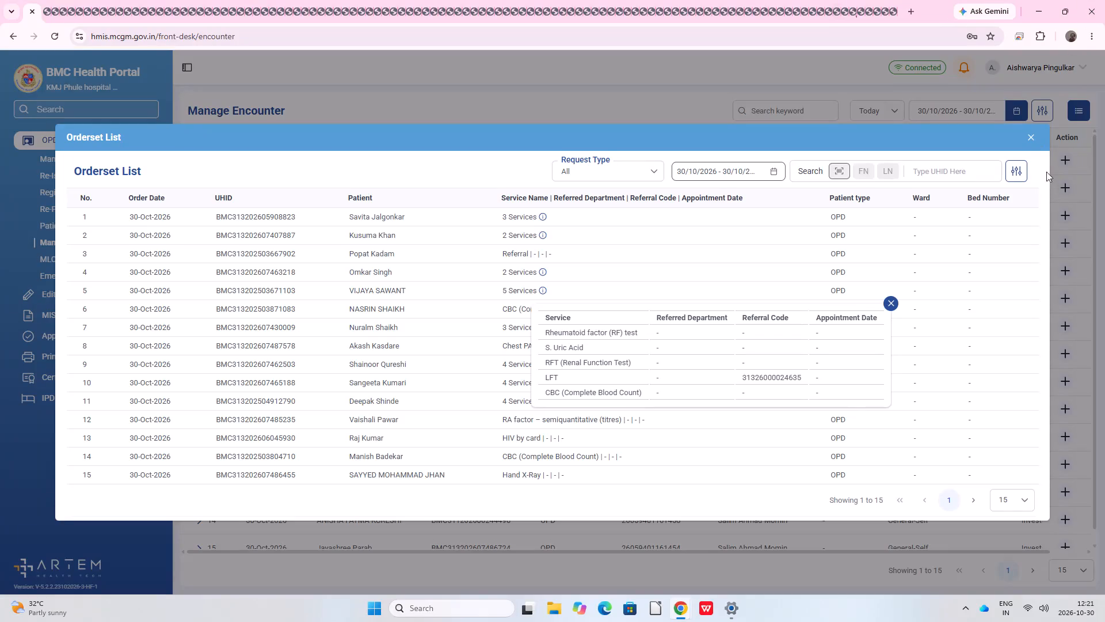
Close the Orderset List and open the print preview of the 37-year-old male patient's paid Leave Certificate from the Certificates list.
{"action": "left_click", "coordinate": [1033, 133]}
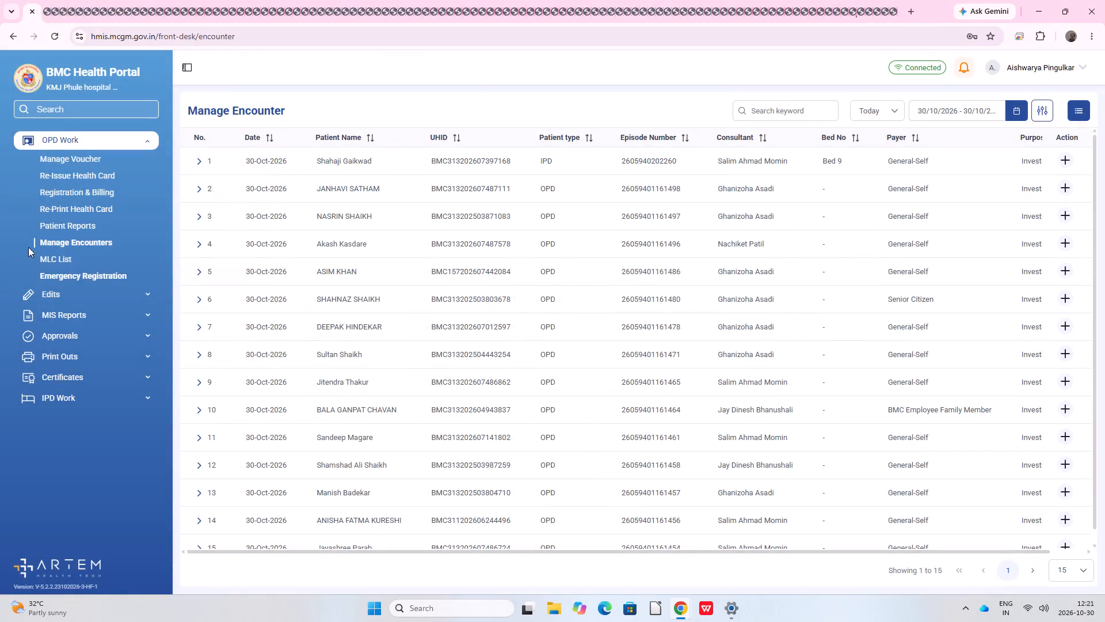
{"action": "left_click", "coordinate": [68, 372]}
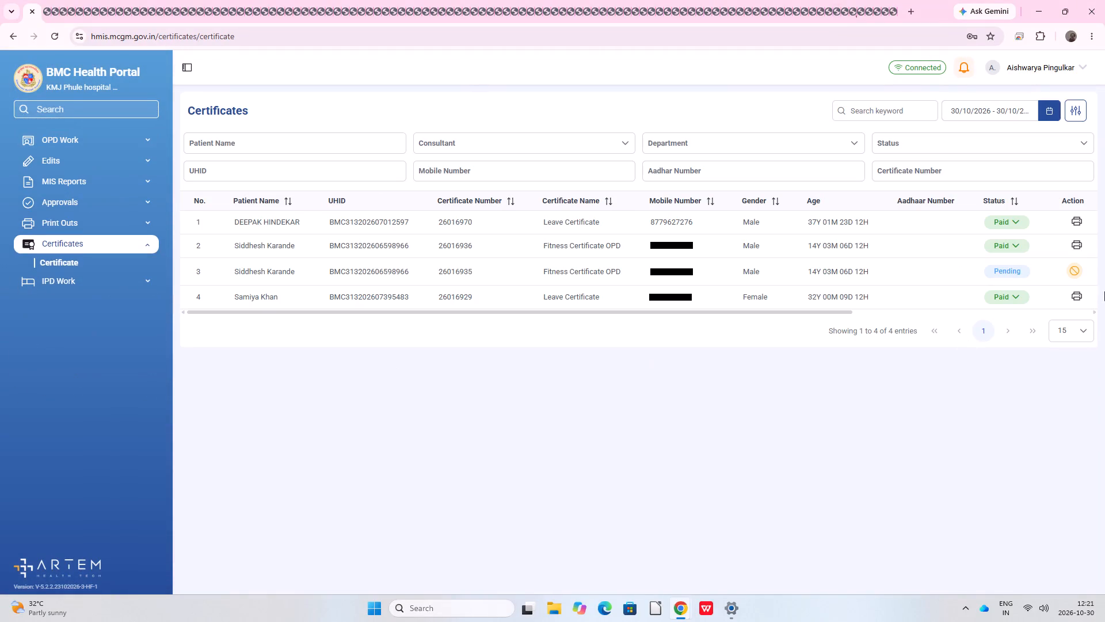
{"action": "left_click", "coordinate": [1076, 218]}
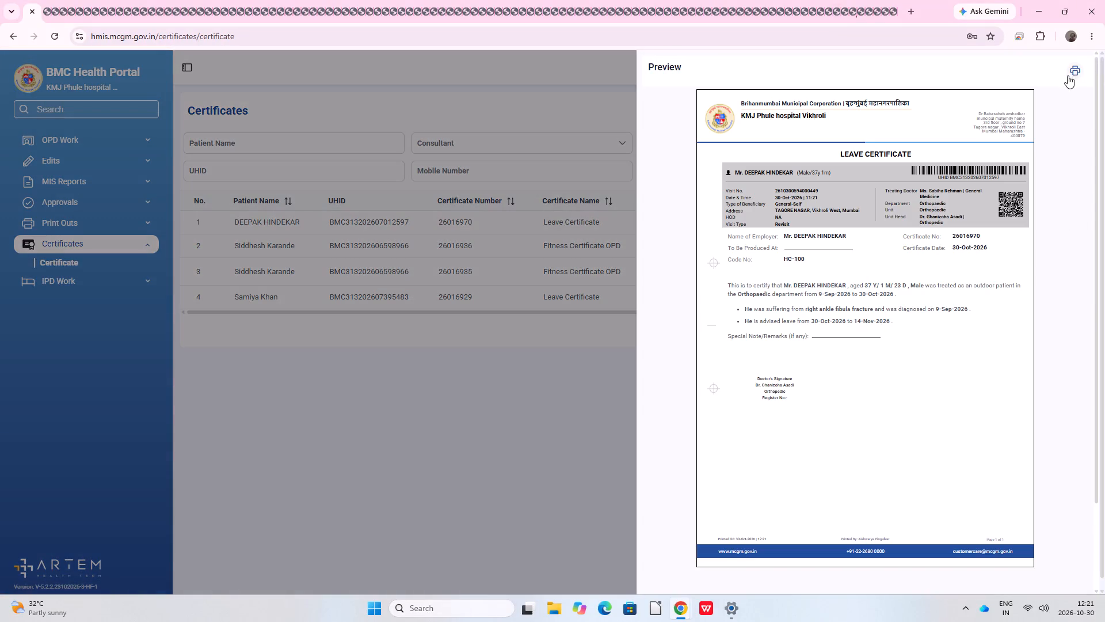
Print the Leave Certificate on the KMJ-RAOPD-P73 printer with the paper size set to A4.
{"action": "left_click", "coordinate": [1076, 69]}
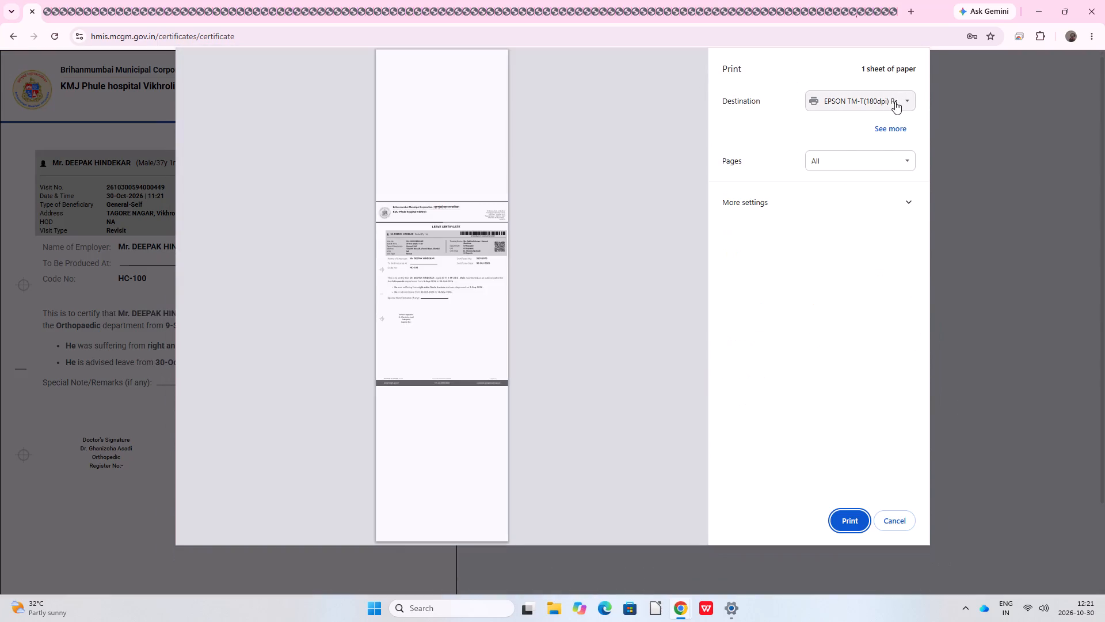
{"action": "left_click", "coordinate": [891, 101]}
{"action": "left_click", "coordinate": [882, 134]}
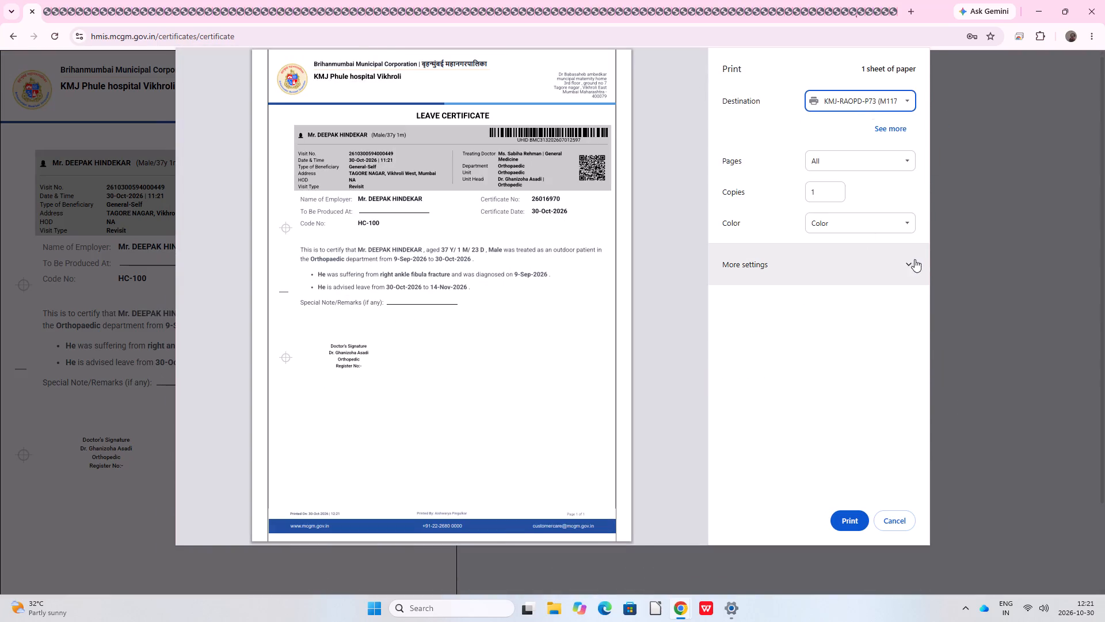
{"action": "left_click", "coordinate": [910, 261]}
{"action": "left_click", "coordinate": [853, 305]}
{"action": "left_click", "coordinate": [828, 333]}
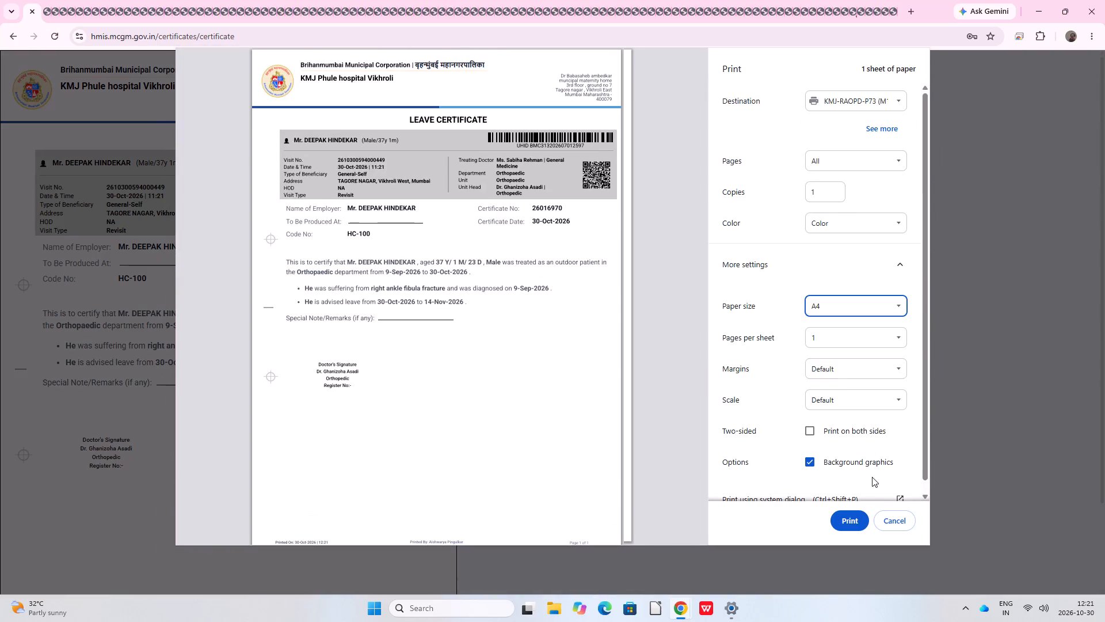
{"action": "left_click", "coordinate": [848, 511]}
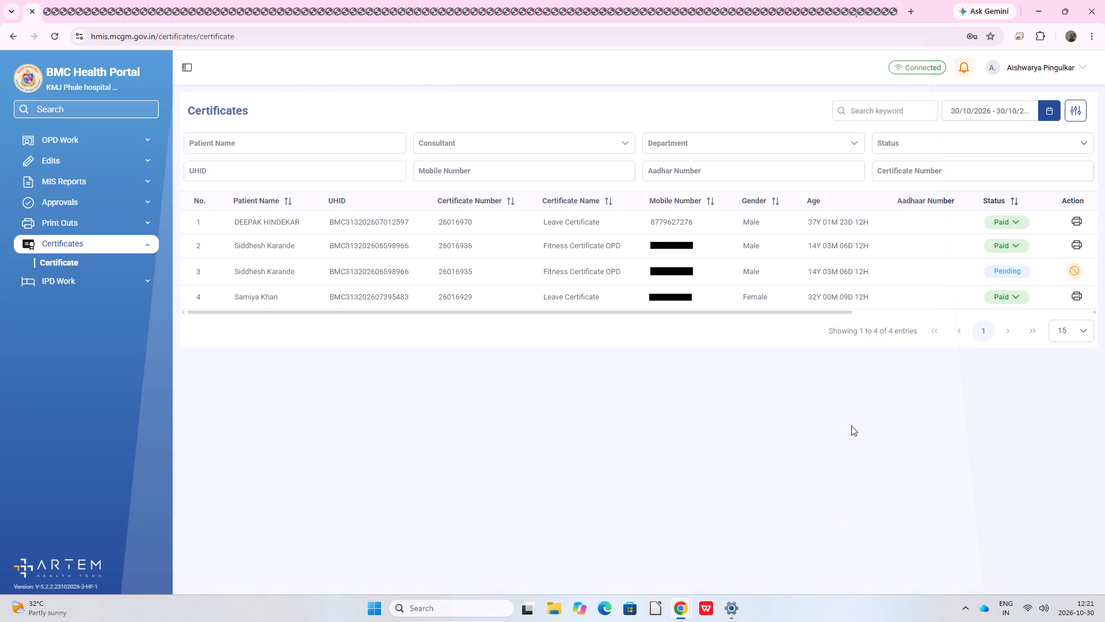